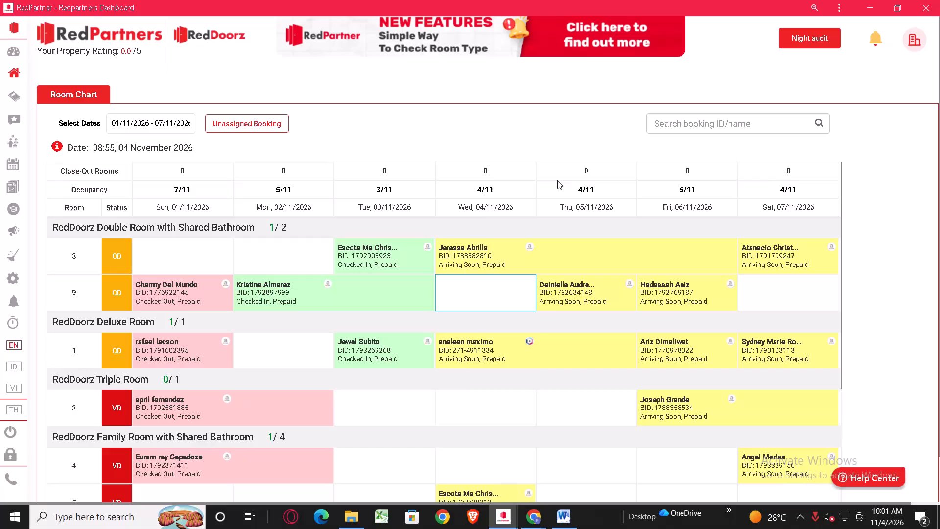
Switch to the open certification document in Microsoft Word and look over the Certificate of Employment page.
left_click(571, 521)
scroll(630, 337, "up", 5)
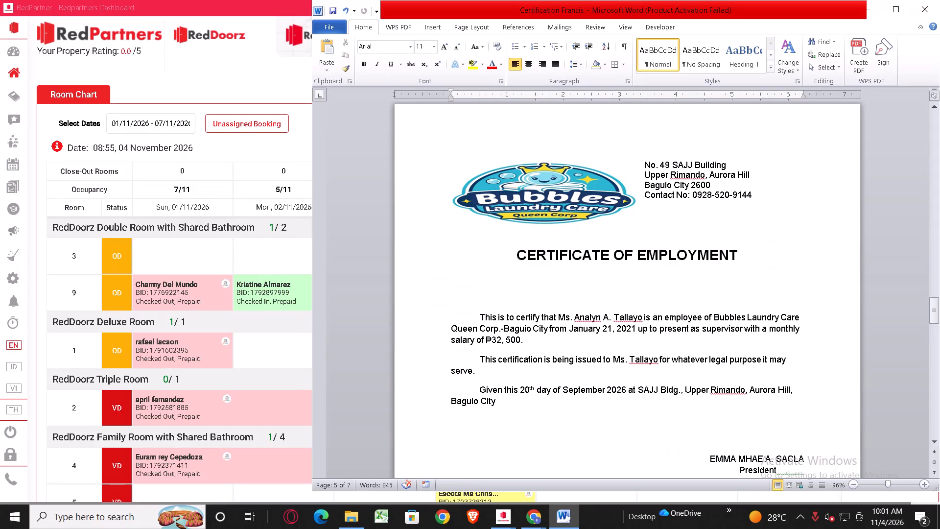
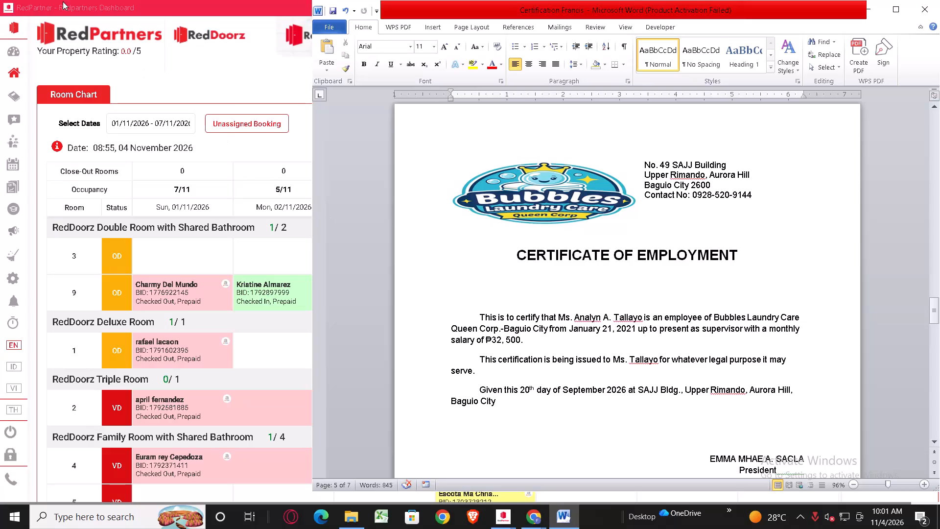
Switch to the RedPartner dashboard and review the Room Chart bookings for all room types from 01/11/2026 to 07/11/2026.
left_click(211, 60)
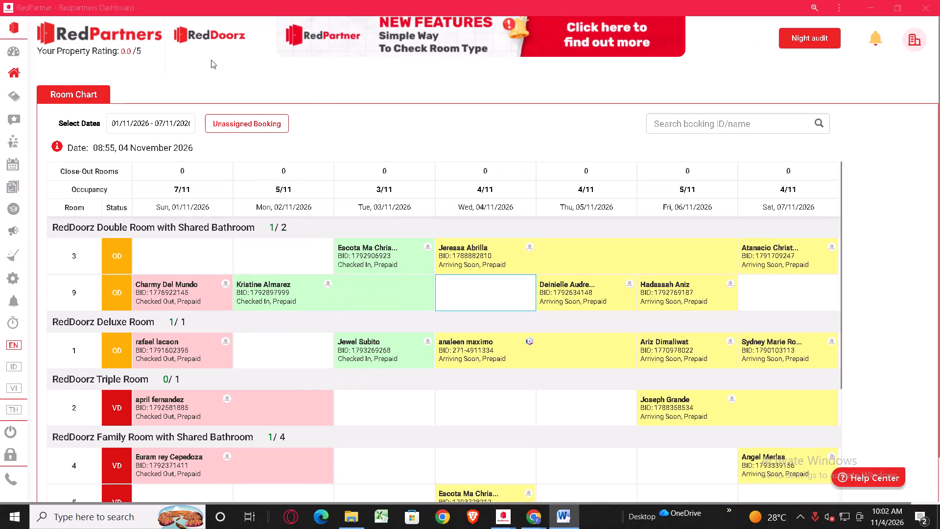
scroll(431, 335, "up", 4)
scroll(431, 335, "down", 8)
scroll(431, 335, "up", 5)
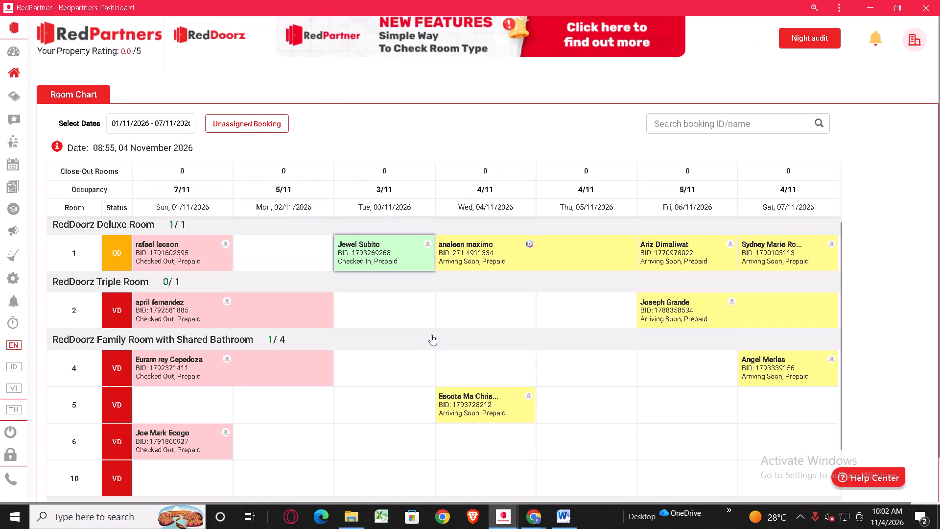
scroll(431, 335, "up", 5)
scroll(431, 335, "down", 4)
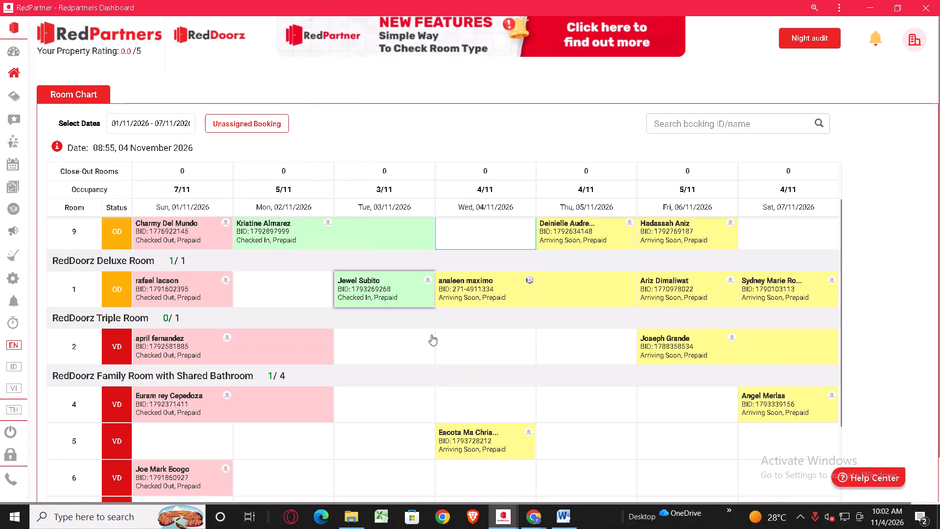
scroll(431, 335, "down", 18)
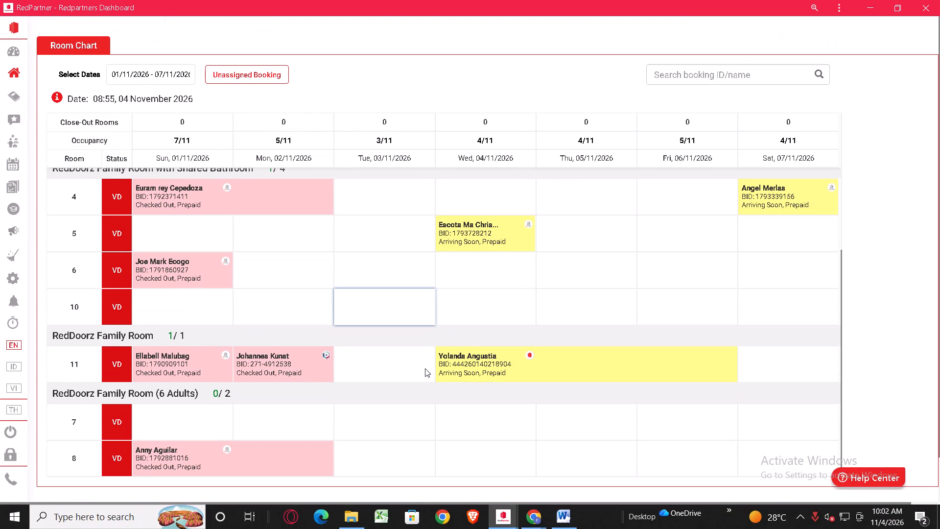
scroll(430, 385, "up", 9)
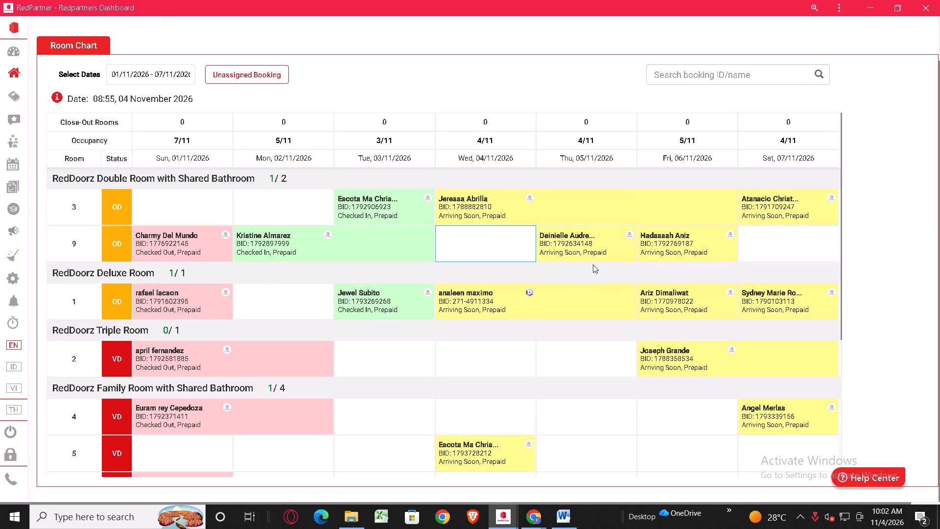
scroll(387, 276, "up", 1)
scroll(387, 276, "down", 8)
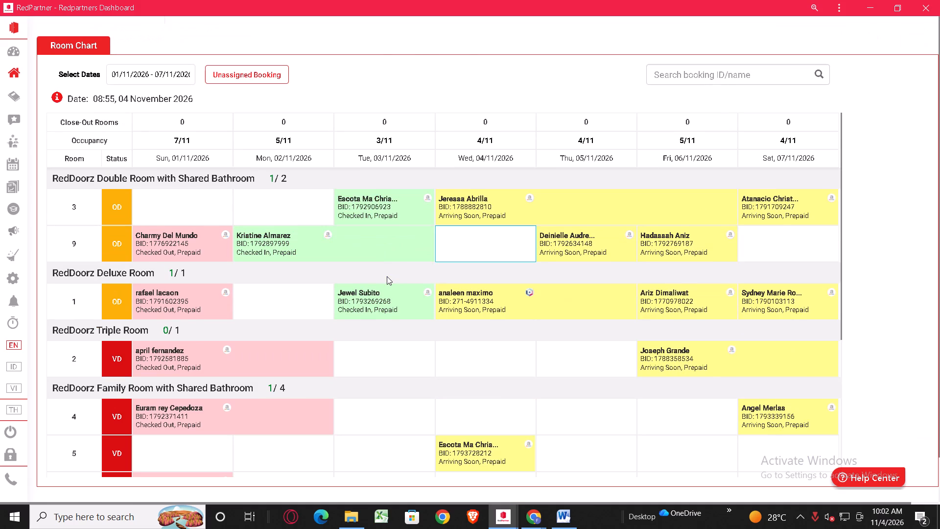
scroll(387, 276, "down", 3)
scroll(411, 443, "up", 8)
scroll(817, 289, "down", 4)
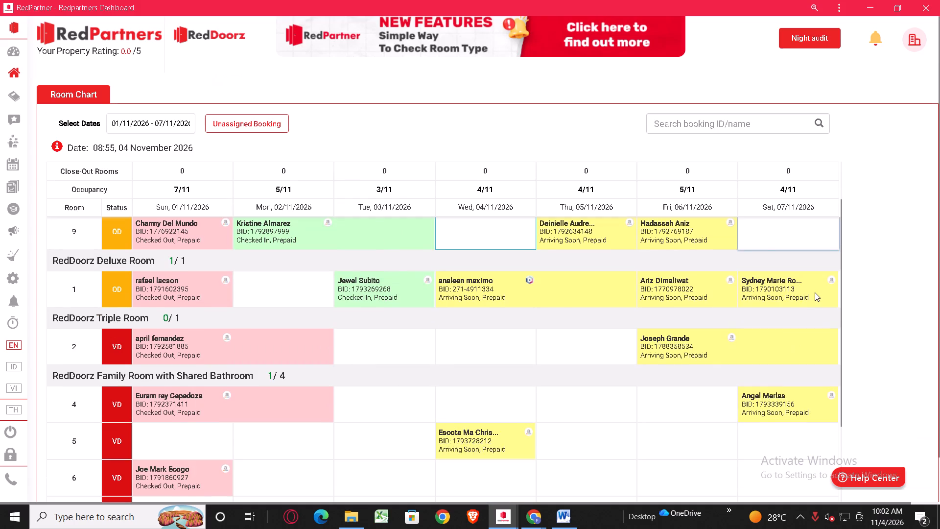
scroll(815, 292, "down", 4)
scroll(373, 413, "down", 7)
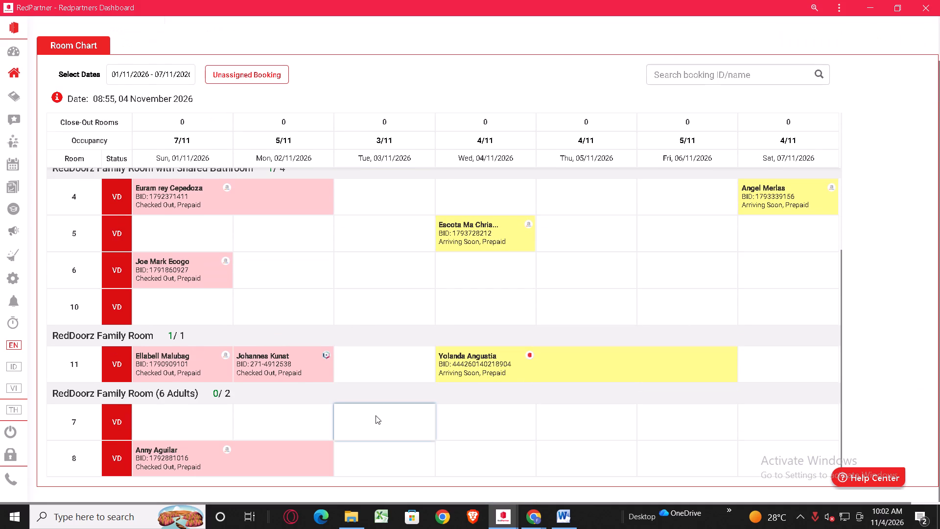
scroll(377, 416, "up", 3)
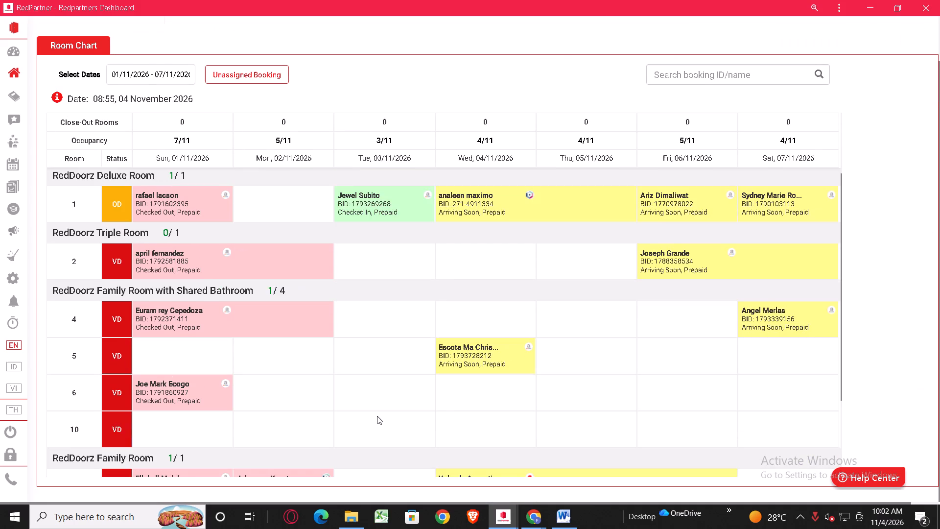
scroll(377, 416, "up", 3)
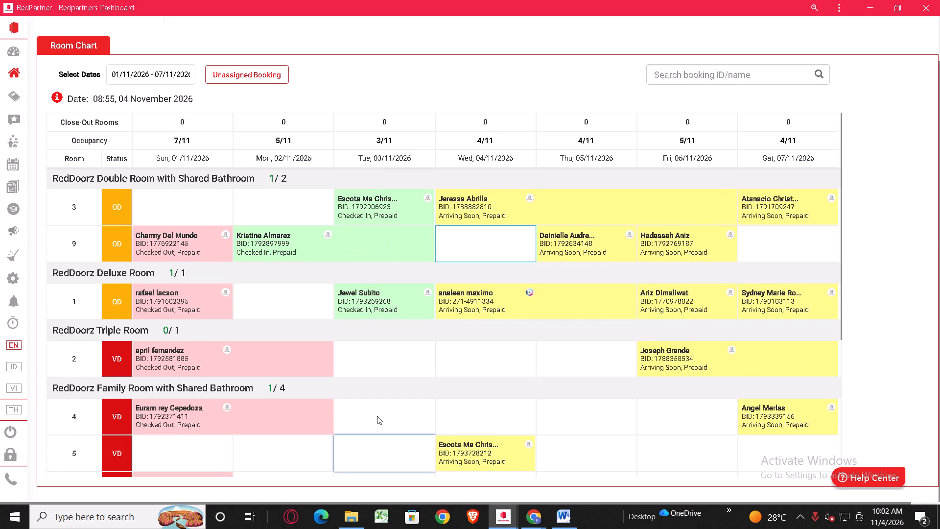
scroll(377, 416, "up", 6)
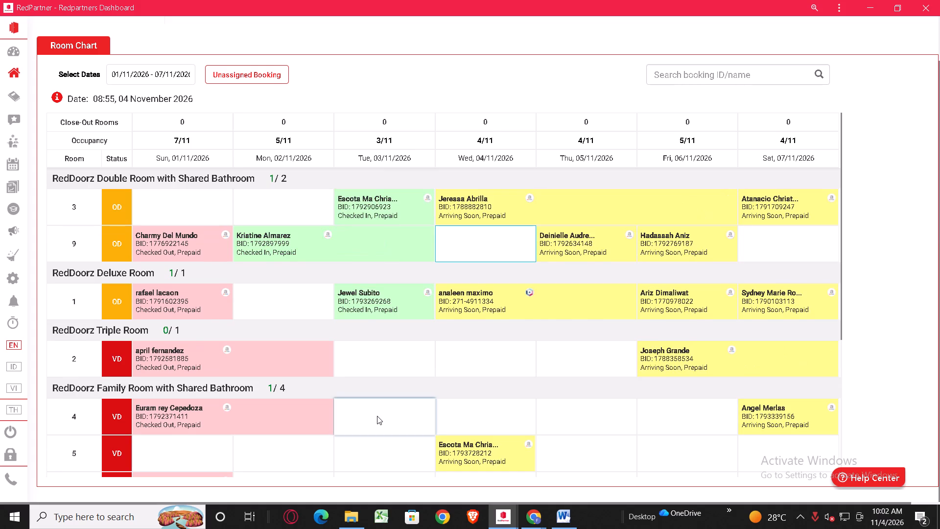
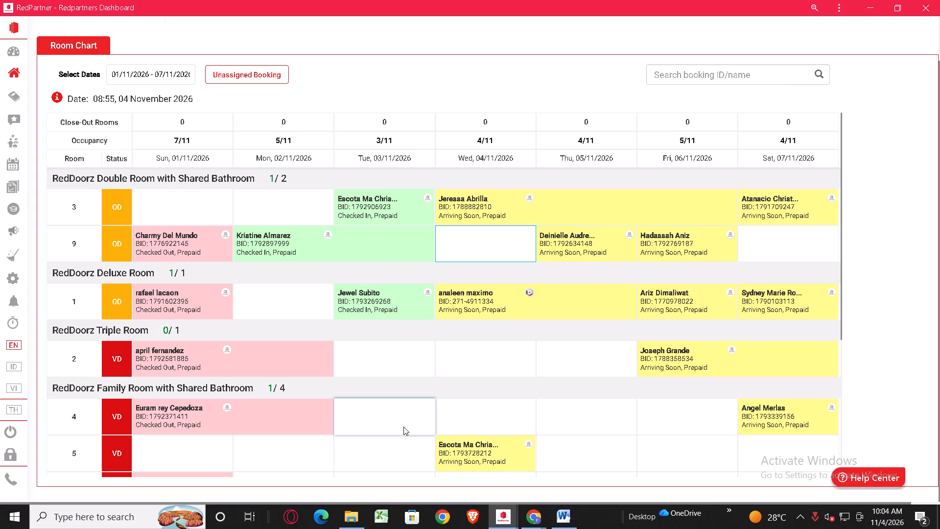
Return to the Word certification document and insert two blank lines above the CERTIFICATE OF EMPLOYMENT title on page 5.
left_click(869, 0)
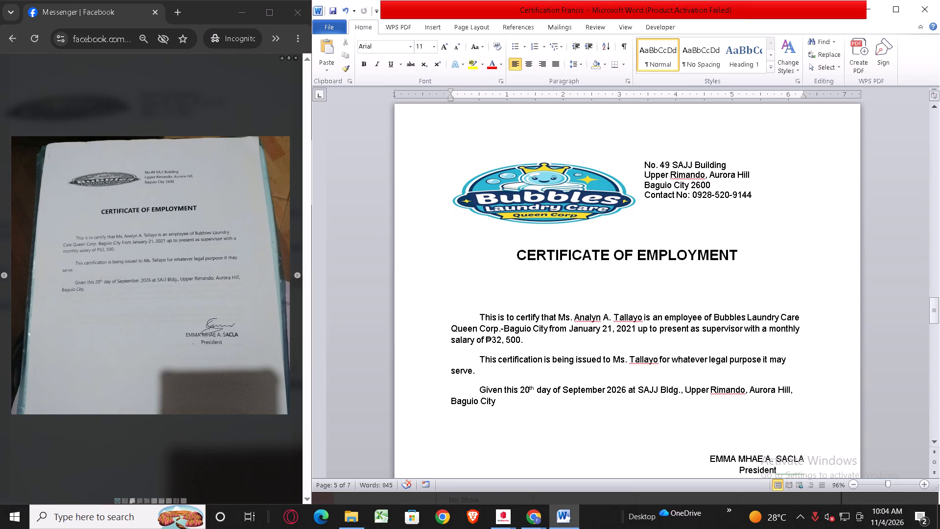
left_click(560, 240)
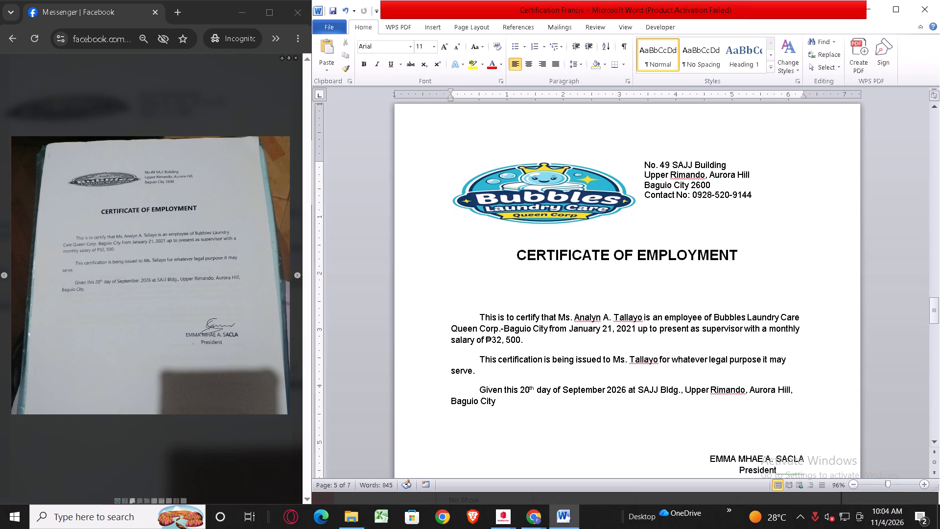
key("Return")
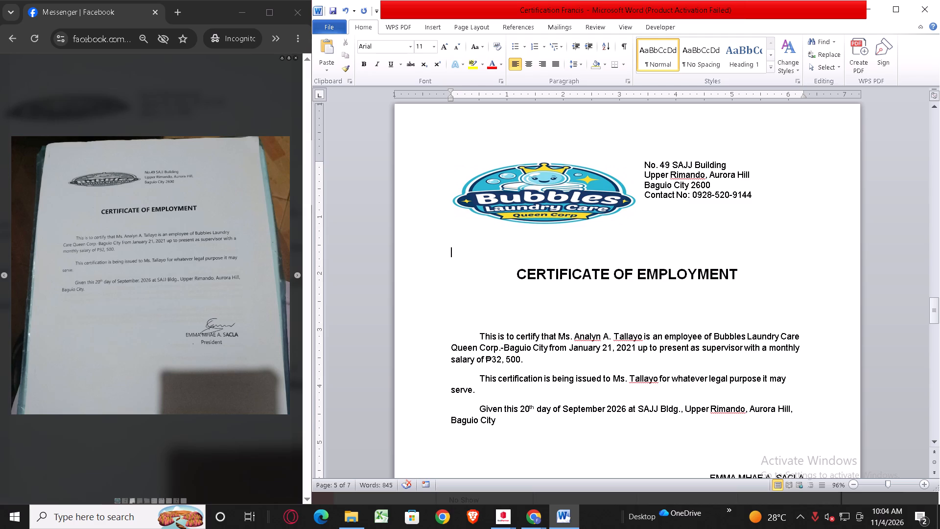
key("Return")
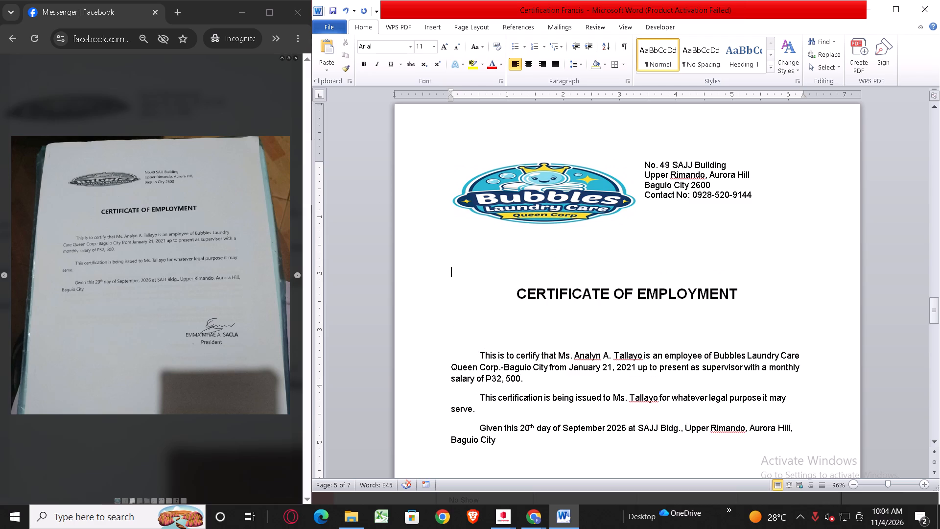
Look over the page 5 certificate, the Vacation Approval Letter after it and the certificate on page 4.
scroll(585, 350, "up", 3)
scroll(585, 350, "down", 5)
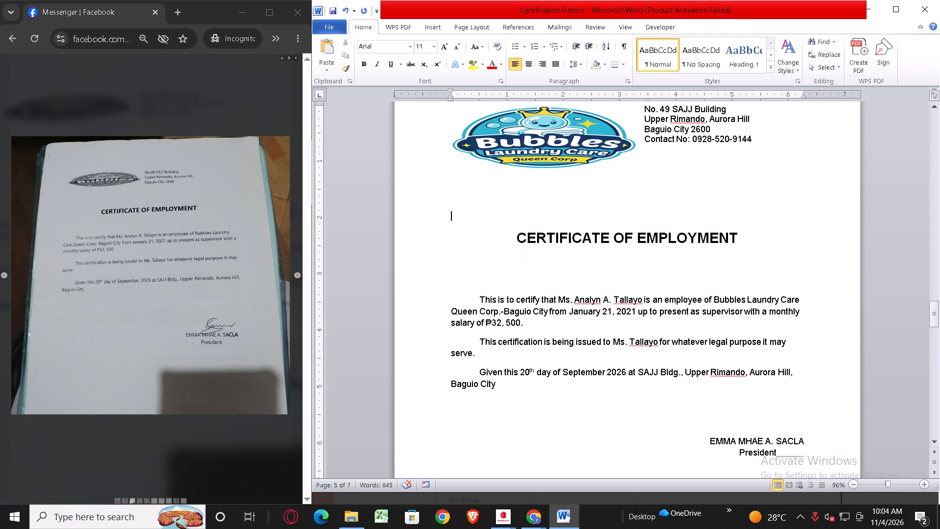
scroll(585, 351, "down", 1)
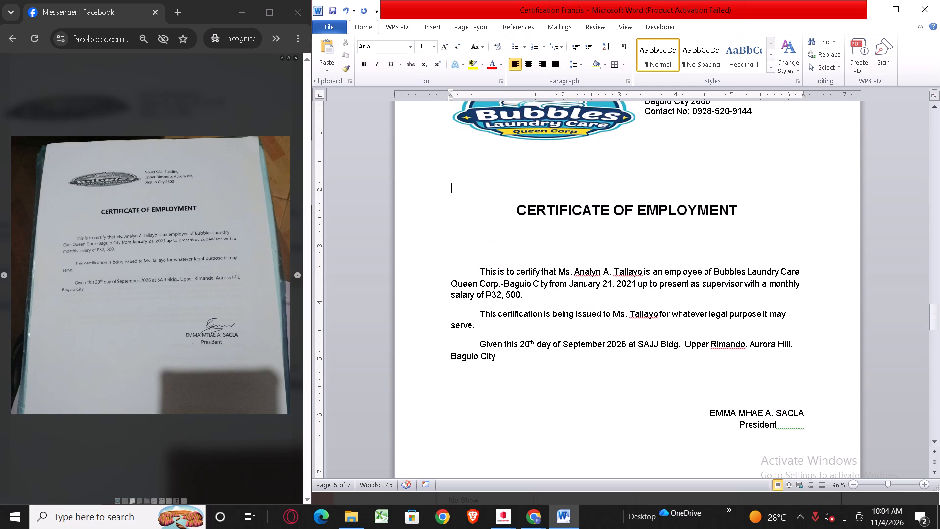
scroll(585, 351, "down", 14)
scroll(585, 351, "up", 1)
scroll(585, 351, "down", 6)
scroll(585, 351, "up", 7)
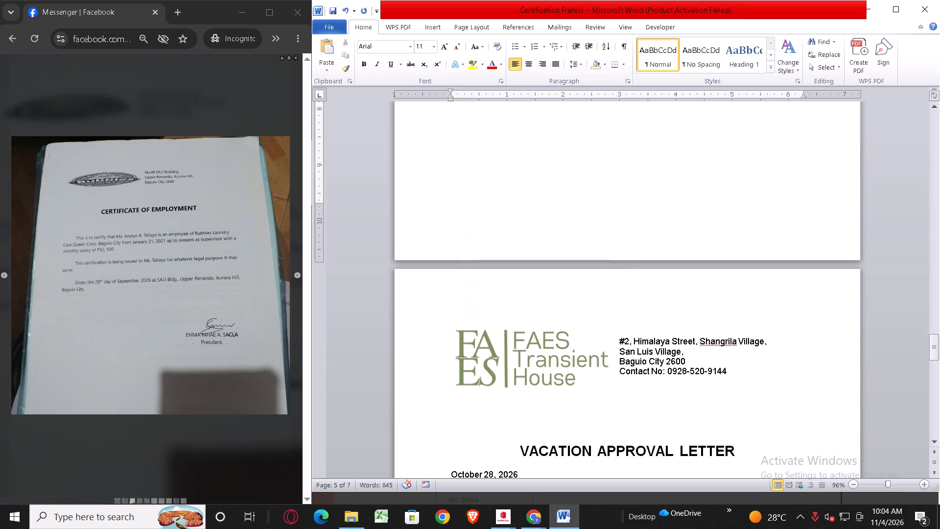
scroll(585, 351, "up", 16)
scroll(585, 351, "up", 13)
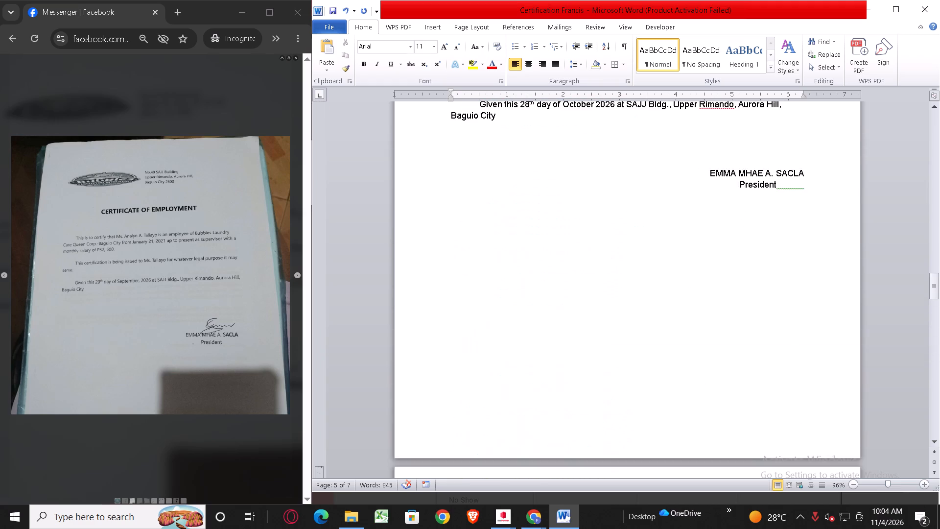
scroll(585, 351, "up", 11)
Copy the wide Bubbles Laundry Care logo from the page 5 certificate and paste it into the Vacation Approval Letter's header.
left_click(495, 223)
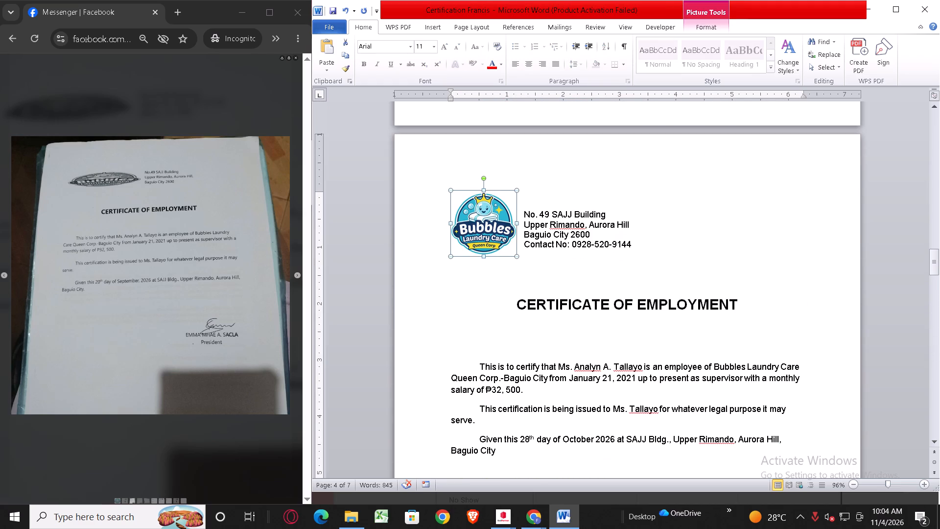
scroll(511, 260, "down", 20)
scroll(511, 260, "down", 1)
left_click(531, 295)
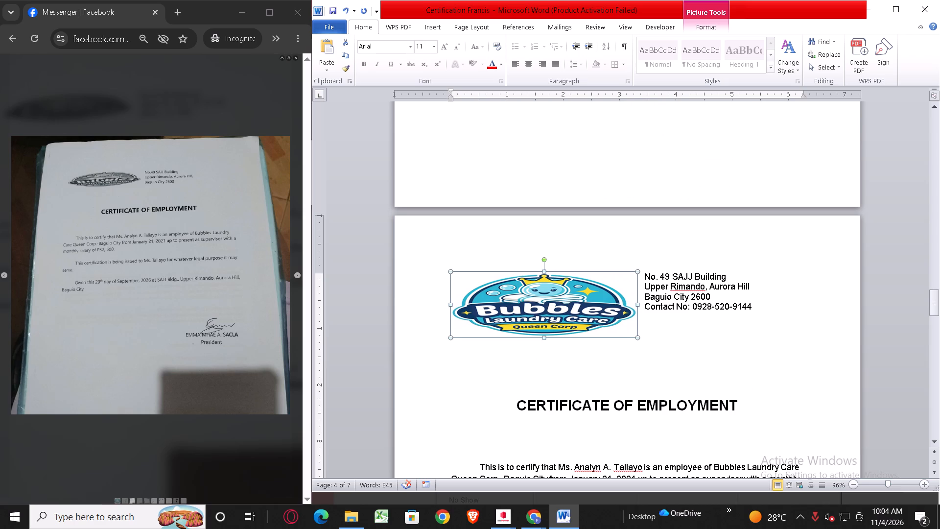
key("ctrl+c")
scroll(531, 296, "down", 17)
scroll(532, 295, "up", 1)
scroll(532, 295, "down", 6)
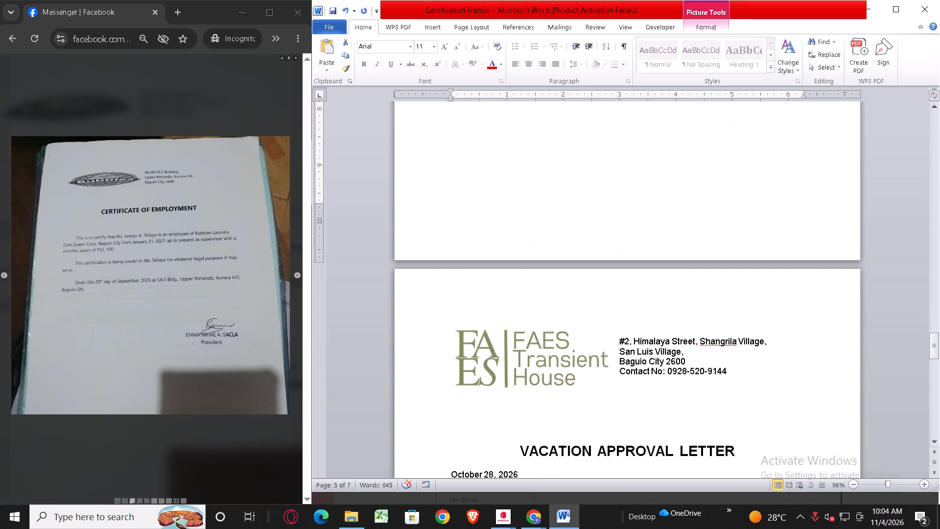
scroll(532, 302, "down", 4)
left_click(511, 234)
key("ctrl+v")
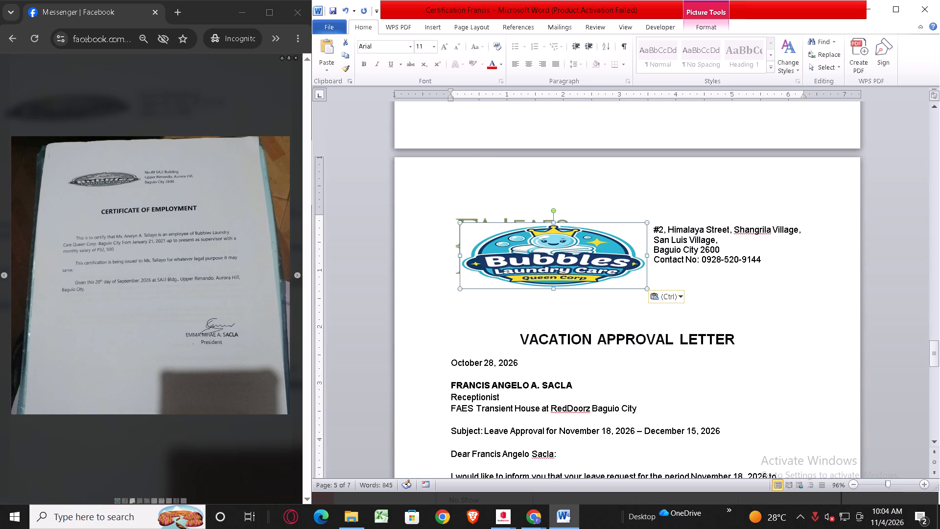
Delete the FAES Transient House logo behind the Bubbles logo in the Vacation Approval Letter's header.
left_click(520, 218)
key("BackSpace")
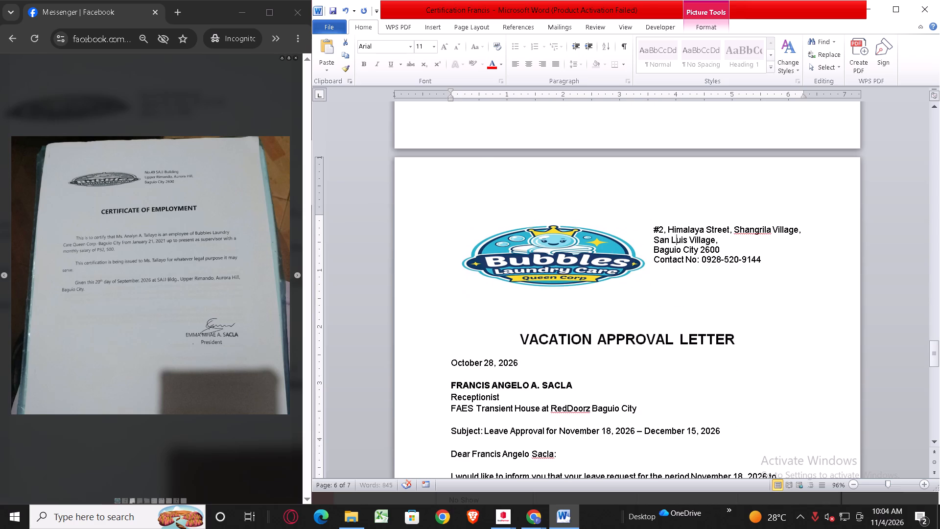
Move the Bubbles logo slightly up to align it with the letter's left margin beside the address block.
left_click_drag(574, 271, 572, 270)
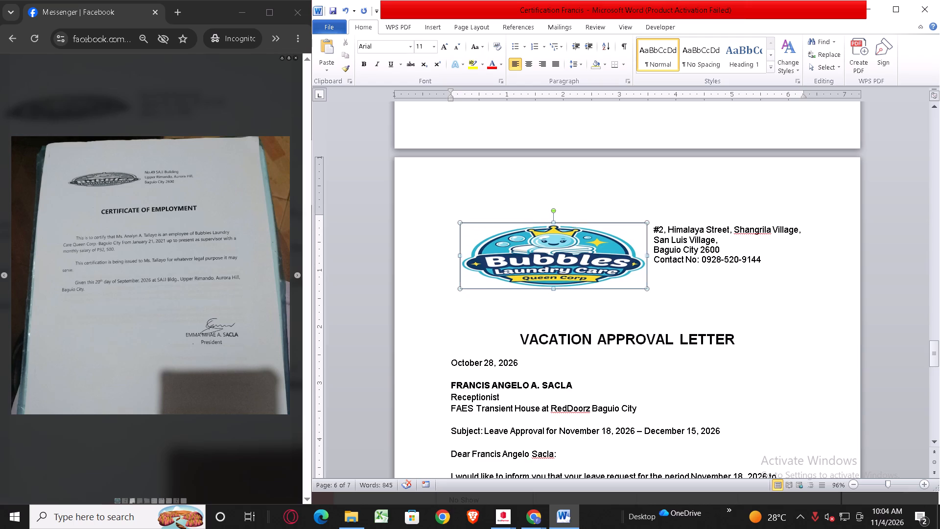
left_click_drag(572, 270, 568, 265)
left_click(568, 265)
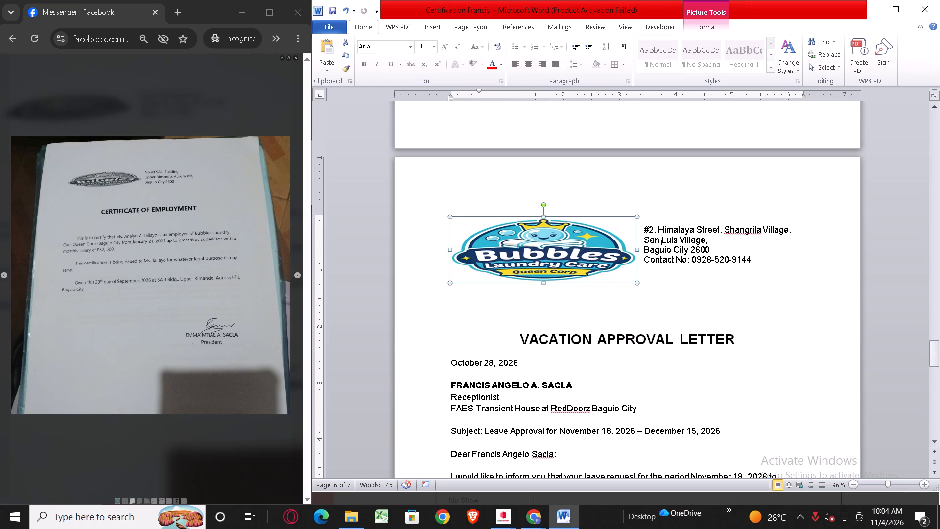
Copy the whole letterhead, logo and address block, from the Certificate of Employment page.
scroll(520, 162, "up", 5)
scroll(520, 162, "down", 2)
scroll(520, 162, "up", 6)
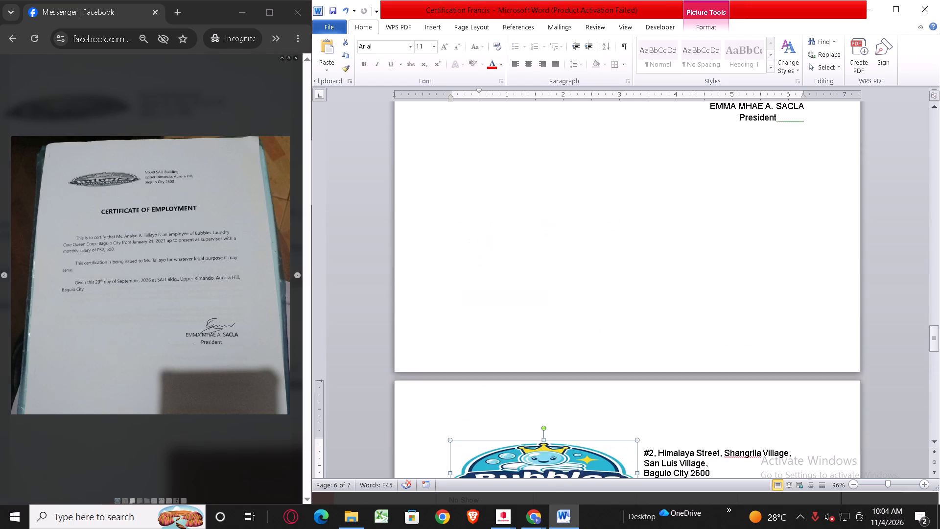
scroll(520, 162, "up", 16)
left_click_drag(756, 286, 592, 268)
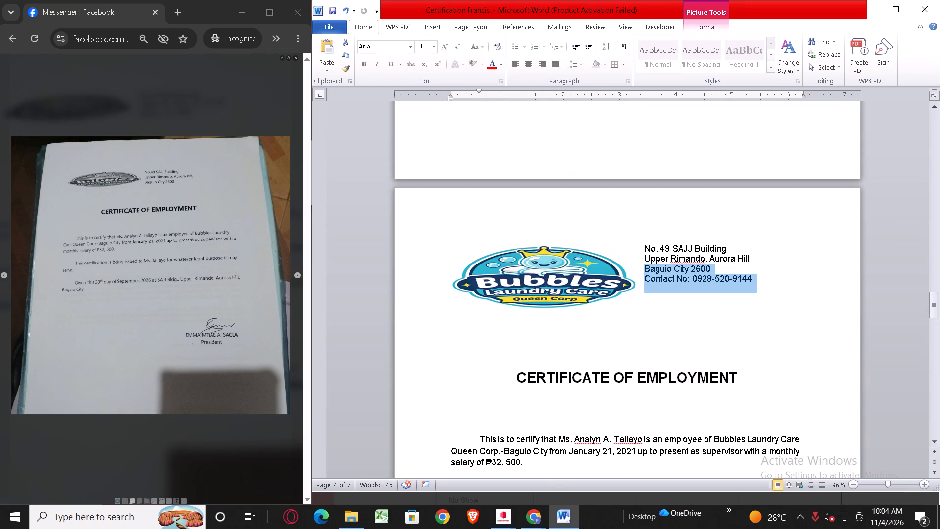
left_click_drag(592, 268, 519, 246)
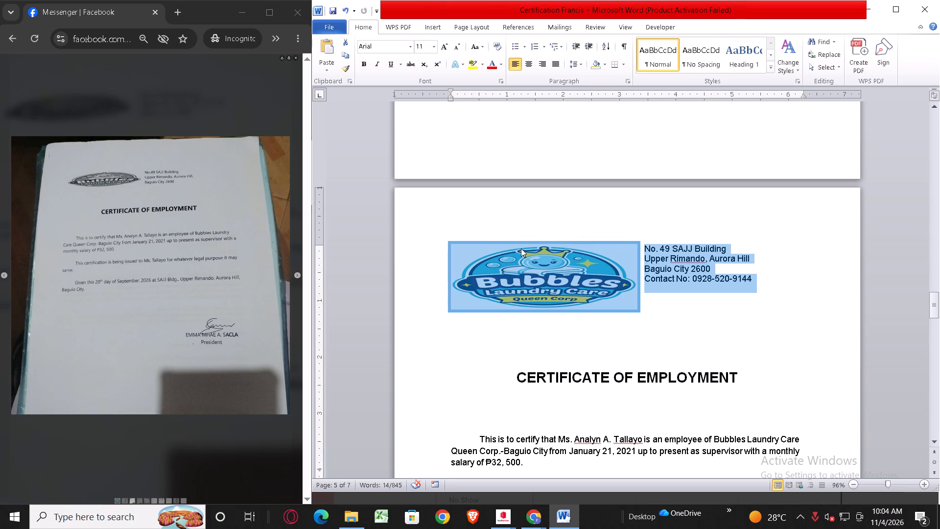
key("ctrl+c")
Replace the logo and address block at the top of the Vacation Approval Letter with the copied letterhead.
scroll(522, 253, "down", 5)
scroll(736, 192, "down", 2)
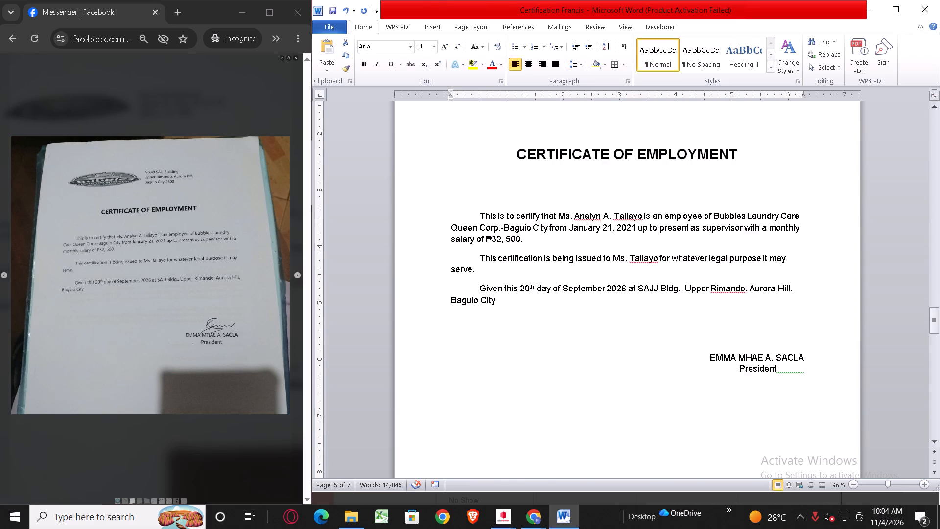
scroll(733, 230, "down", 14)
scroll(728, 296, "down", 2)
left_click_drag(751, 324, 538, 310)
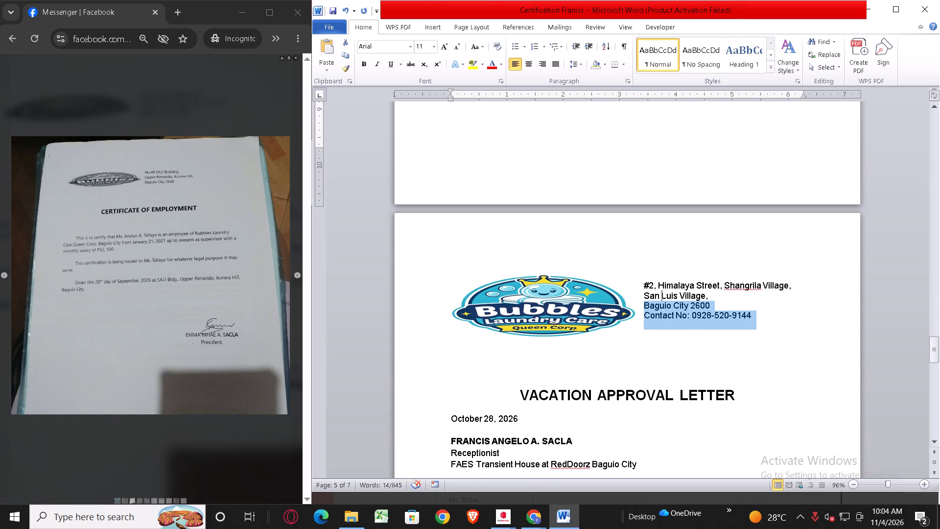
left_click_drag(538, 310, 454, 266)
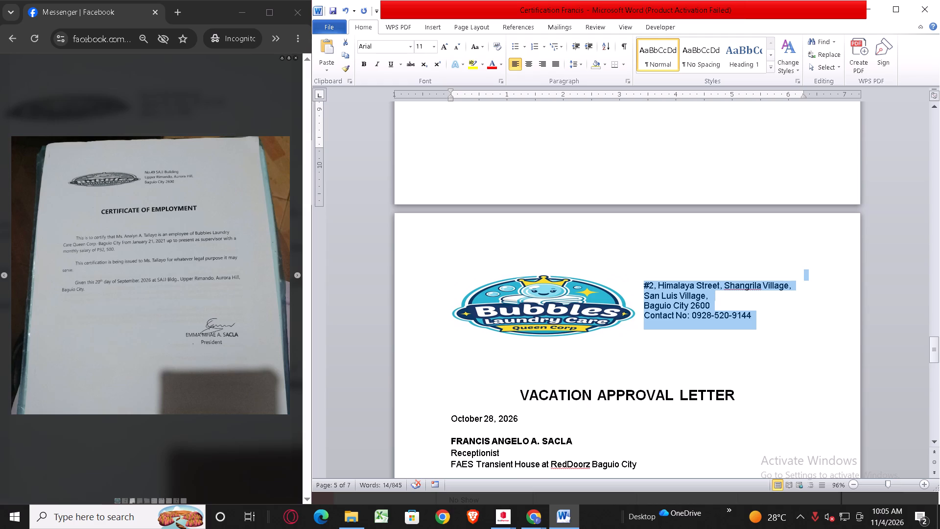
left_click_drag(454, 266, 454, 260)
left_click_drag(454, 260, 448, 279)
left_click_drag(448, 279, 442, 240)
left_click_drag(442, 240, 460, 217)
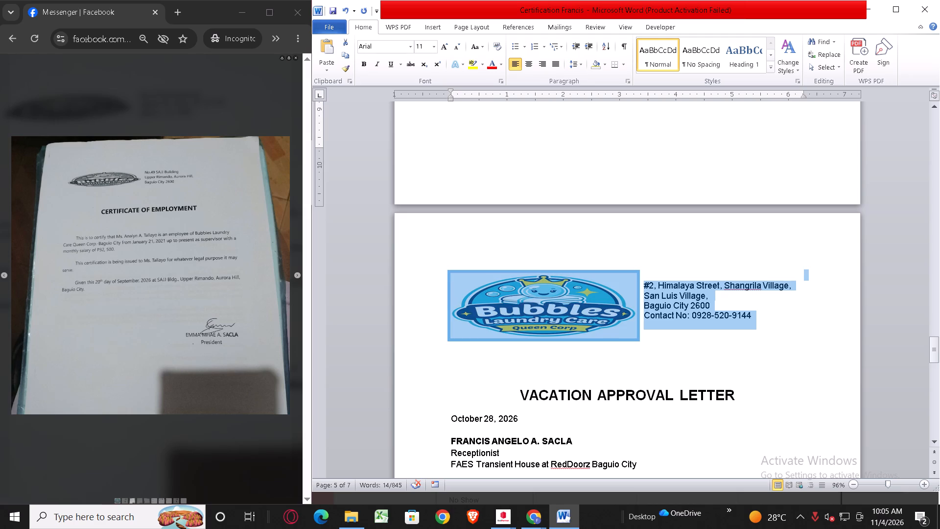
left_click_drag(460, 217, 462, 214)
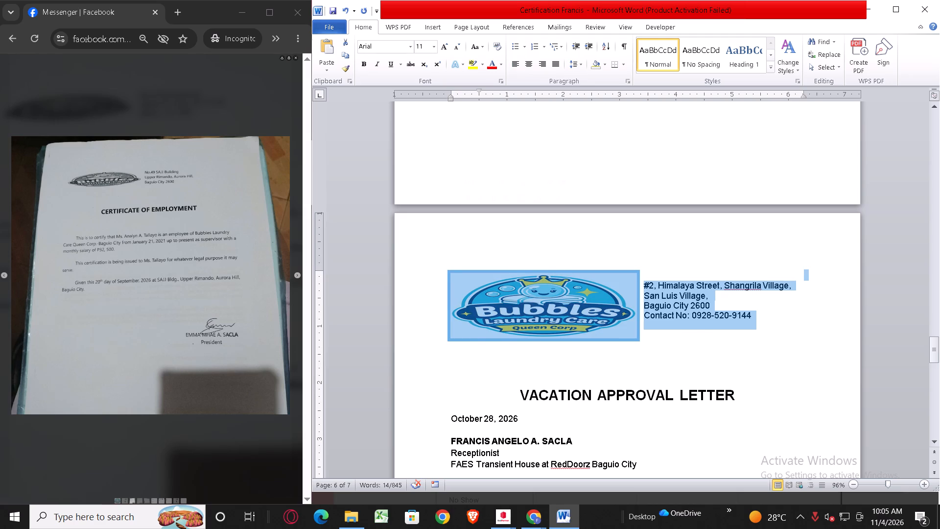
key("ctrl+v")
Delete the contact number line from the Vacation Approval Letter's letterhead and insert a blank line above the address.
left_click_drag(686, 318, 634, 301)
left_click_drag(751, 304, 648, 304)
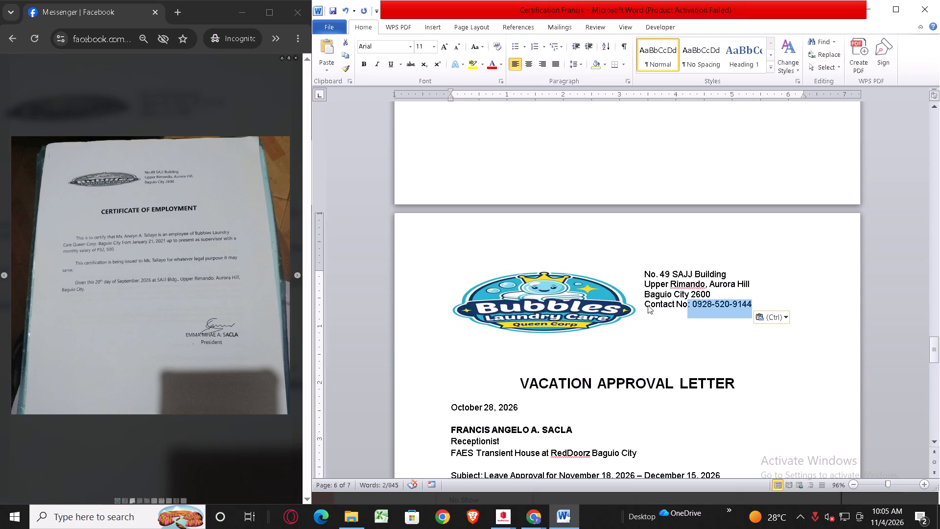
key("BackSpace")
left_click(639, 272)
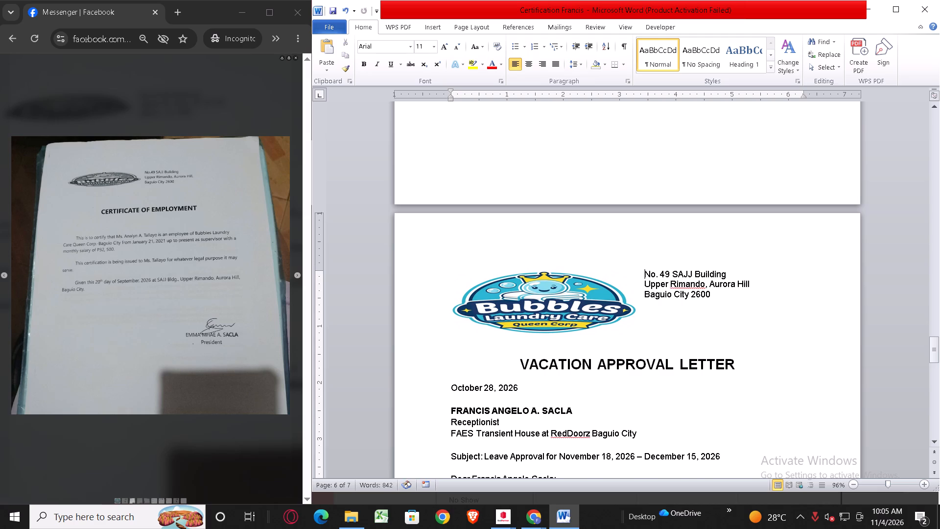
key("Return")
scroll(697, 300, "down", 6)
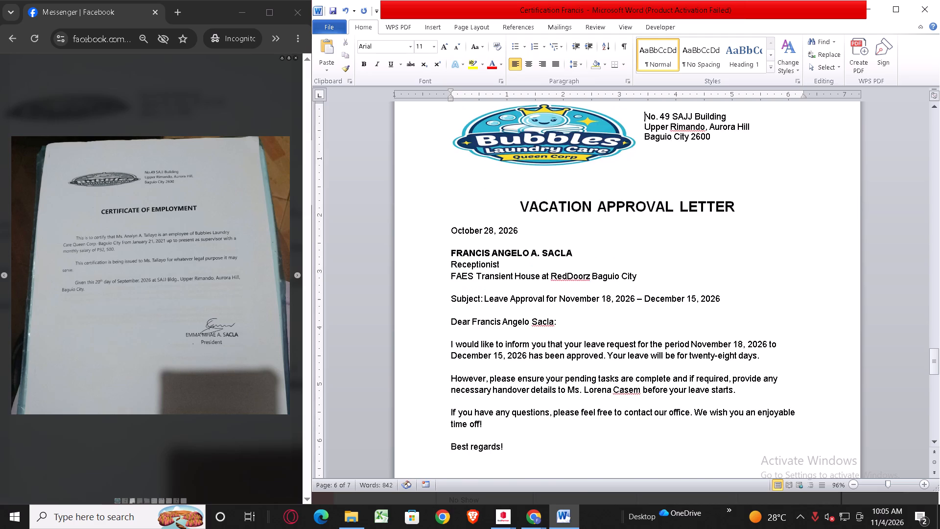
Select the contact number line in the Certificate of Employment's letterhead.
scroll(697, 300, "up", 20)
scroll(697, 300, "up", 8)
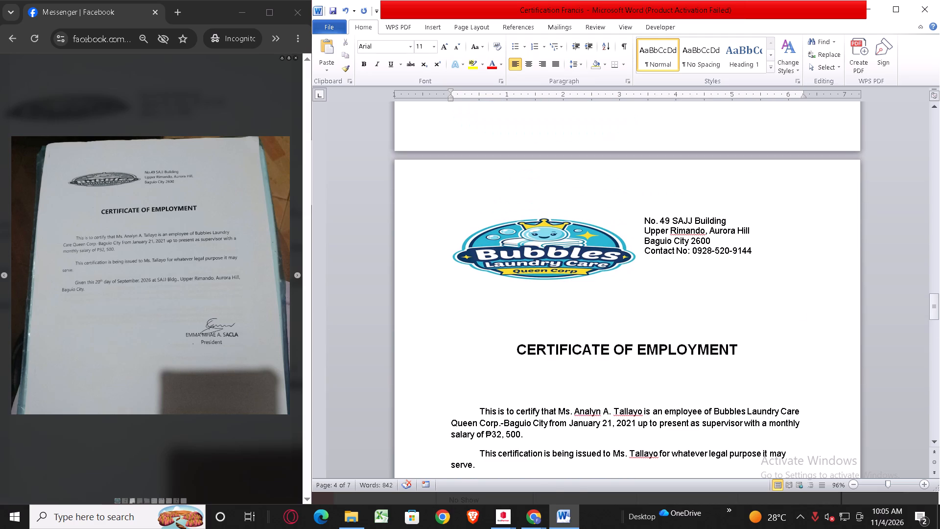
left_click_drag(755, 252, 656, 248)
left_click_drag(687, 261, 694, 261)
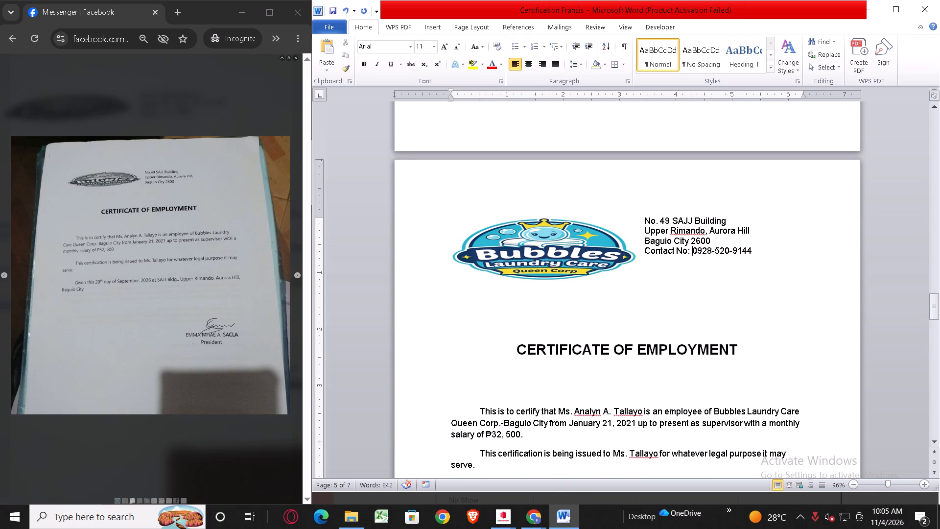
left_click_drag(752, 250, 654, 259)
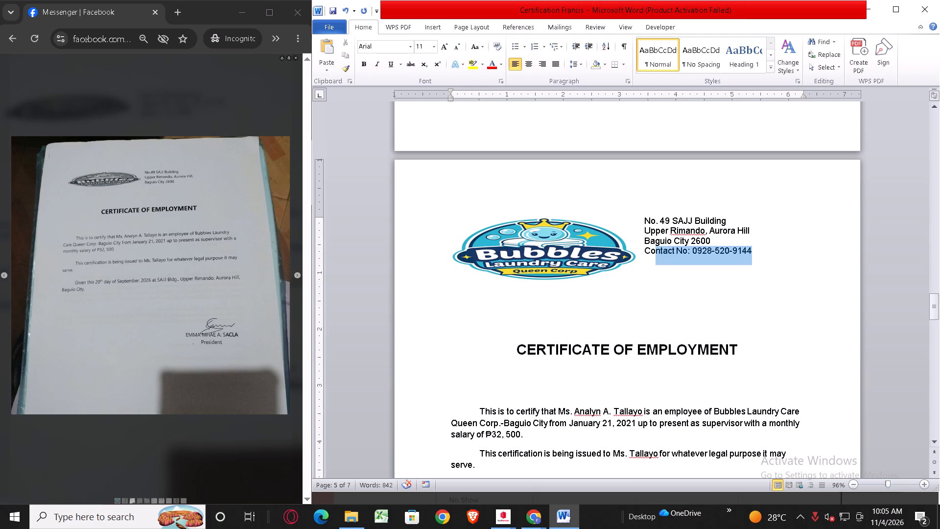
left_click_drag(654, 259, 652, 249)
left_click_drag(682, 257, 687, 261)
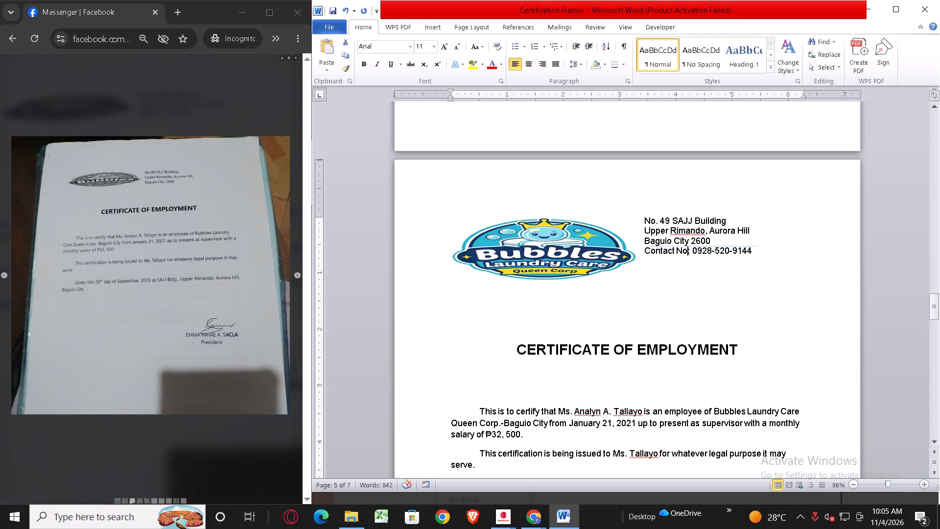
left_click_drag(749, 251, 737, 251)
Delete the contact number line from the address block in the Certificate of Employment's letterhead.
left_click_drag(737, 251, 739, 255)
left_click_drag(751, 254, 658, 254)
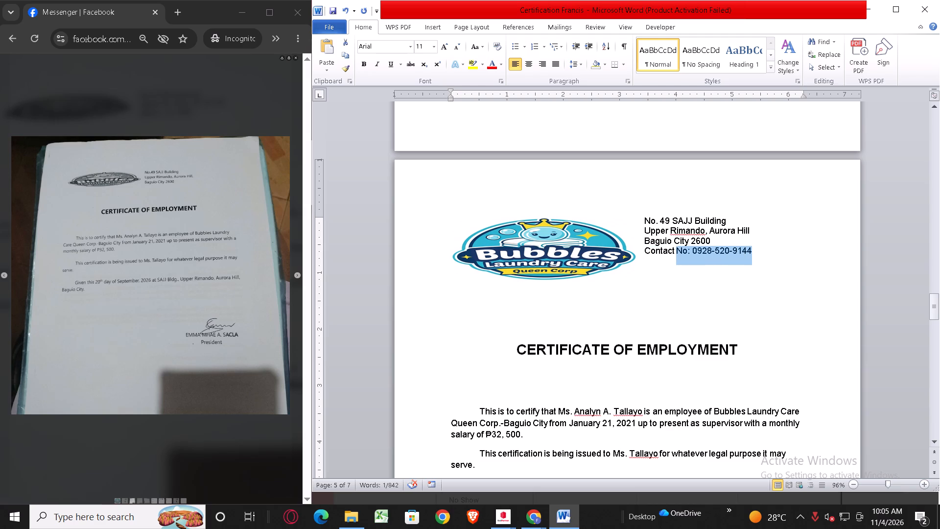
left_click_drag(658, 254, 683, 248)
key("BackSpace")
key("BackSpace")
key("BackSpace")
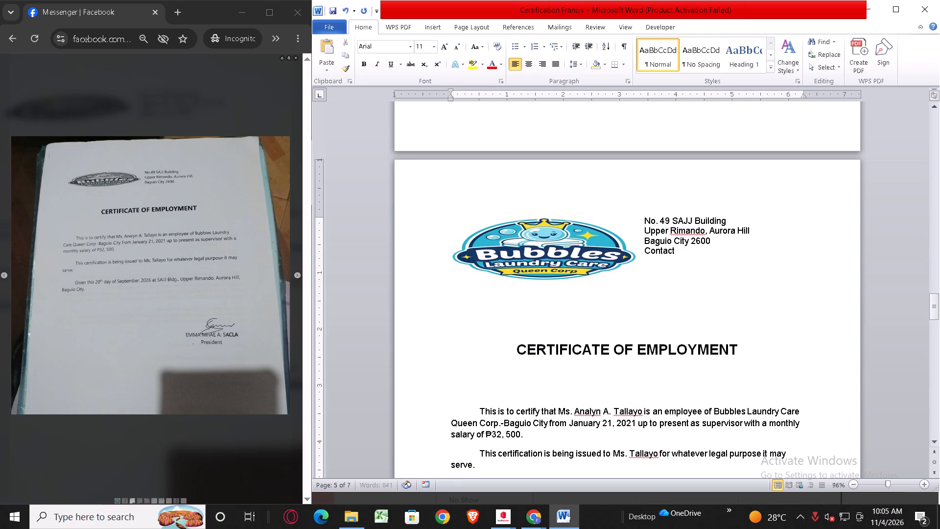
key("BackSpace")
key("BackSpace")
key("BackSpace")
key("BackSpace")
key("BackSpace")
key("BackSpace")
key("BackSpace")
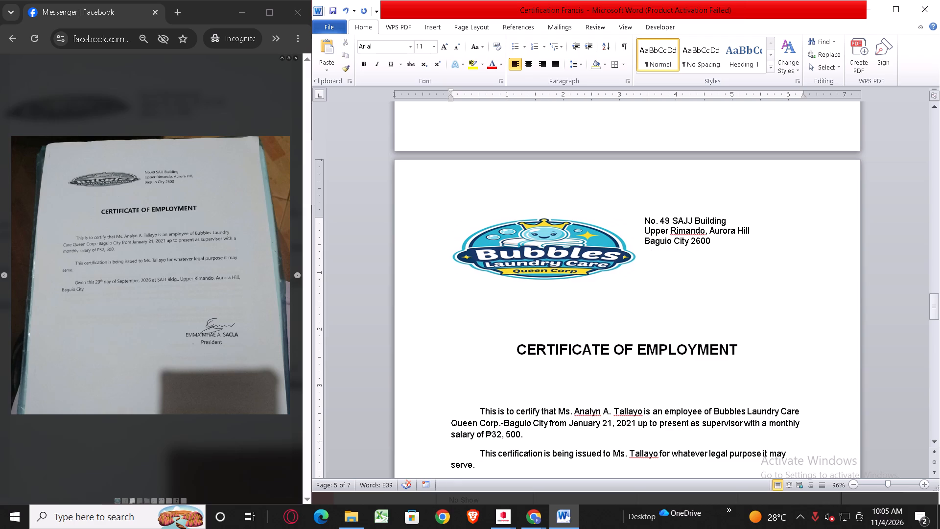
Insert blank lines above the address in the Certificate of Employment's letterhead to lower it beside the logo.
left_click(644, 224)
key("Return")
key("Return")
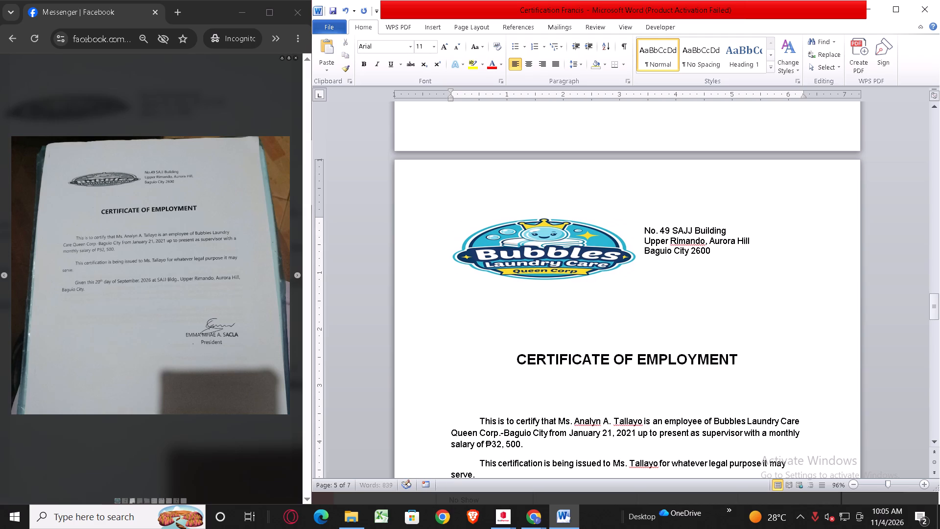
key("Return")
Remove one blank line between the letterhead and the Certificate of Employment title.
left_click(645, 325)
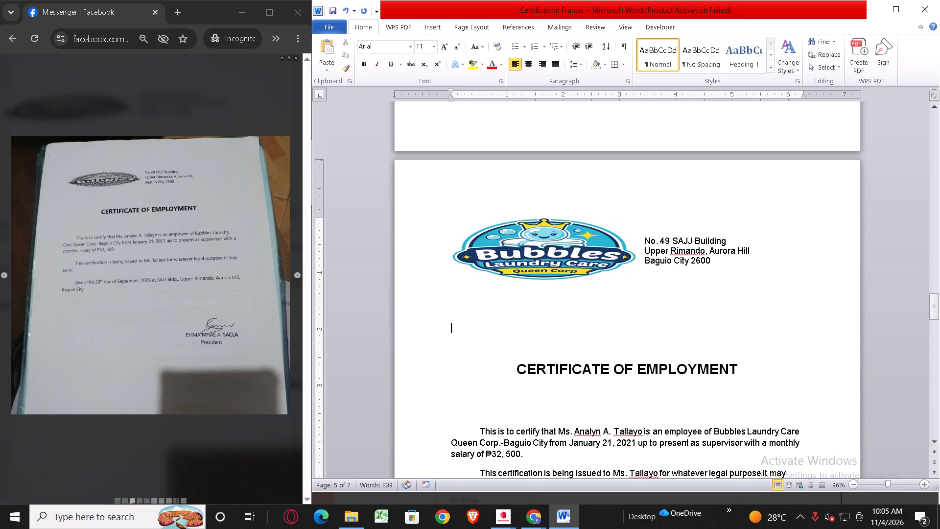
key("BackSpace")
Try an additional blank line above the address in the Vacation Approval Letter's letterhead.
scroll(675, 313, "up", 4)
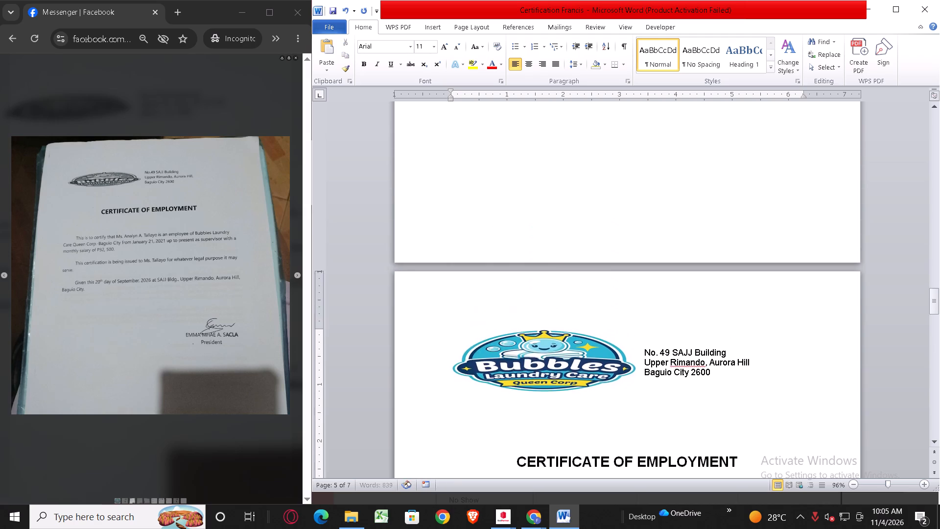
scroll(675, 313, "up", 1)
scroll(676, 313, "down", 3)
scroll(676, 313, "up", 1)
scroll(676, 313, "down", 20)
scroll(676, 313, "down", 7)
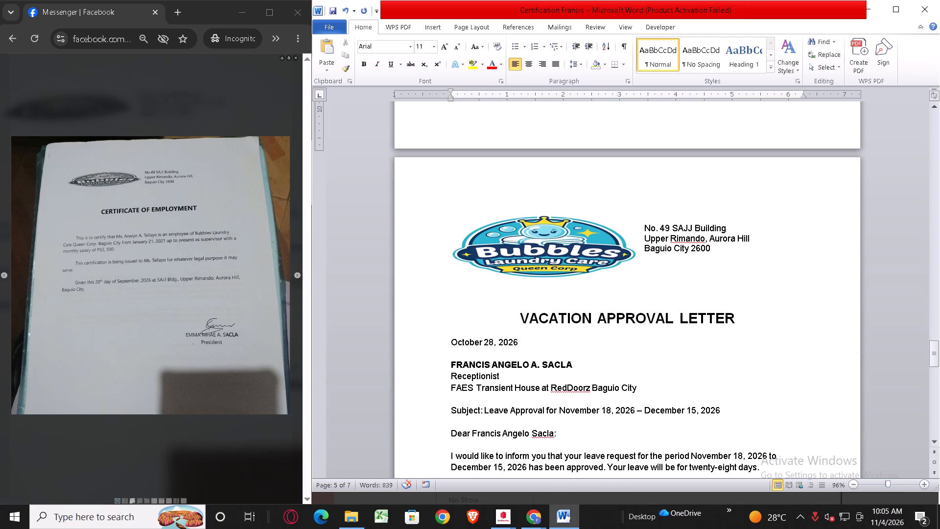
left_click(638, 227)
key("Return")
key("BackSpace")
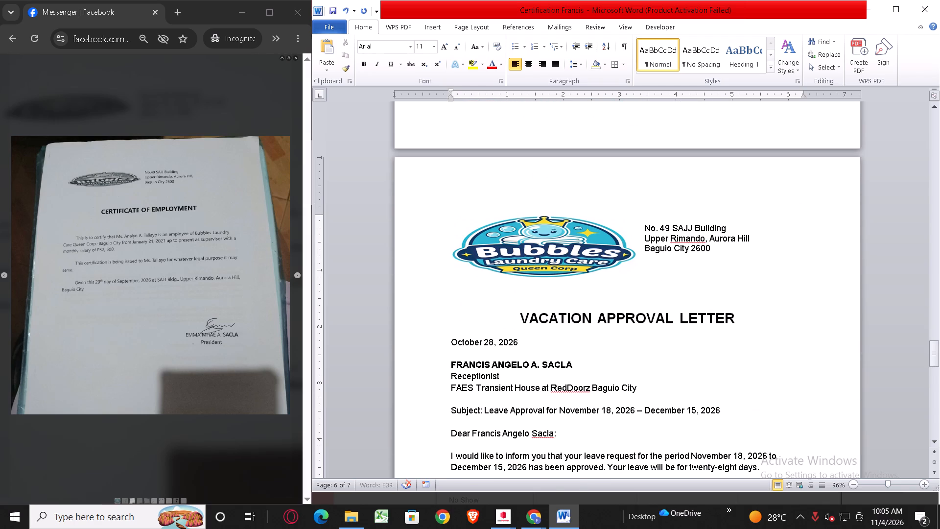
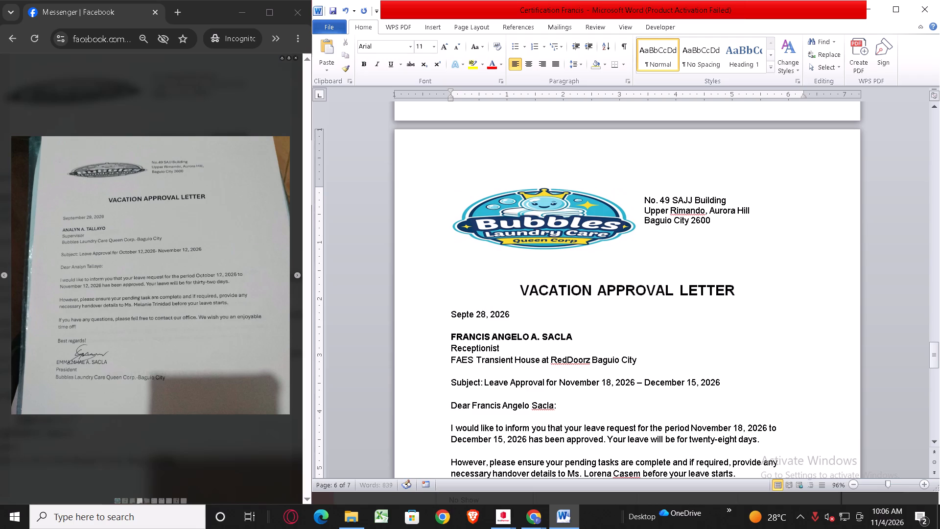
Set the date of the Vacation Approval Letter to September 29, 2026.
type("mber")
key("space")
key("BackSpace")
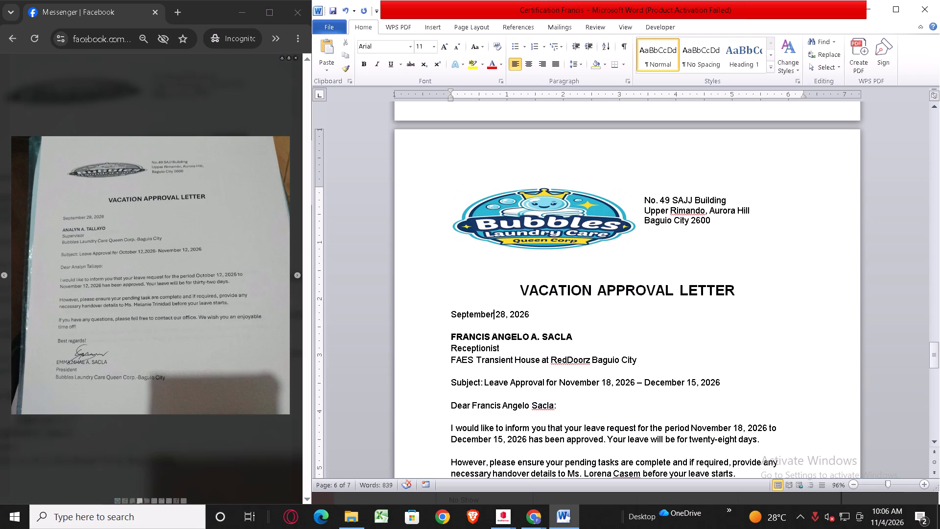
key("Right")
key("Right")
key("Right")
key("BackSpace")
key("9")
Replace the bold recipient name beneath the Vacation Approval Letter's date with the employee's name in capitals from the photographed letter.
left_click_drag(571, 339, 485, 338)
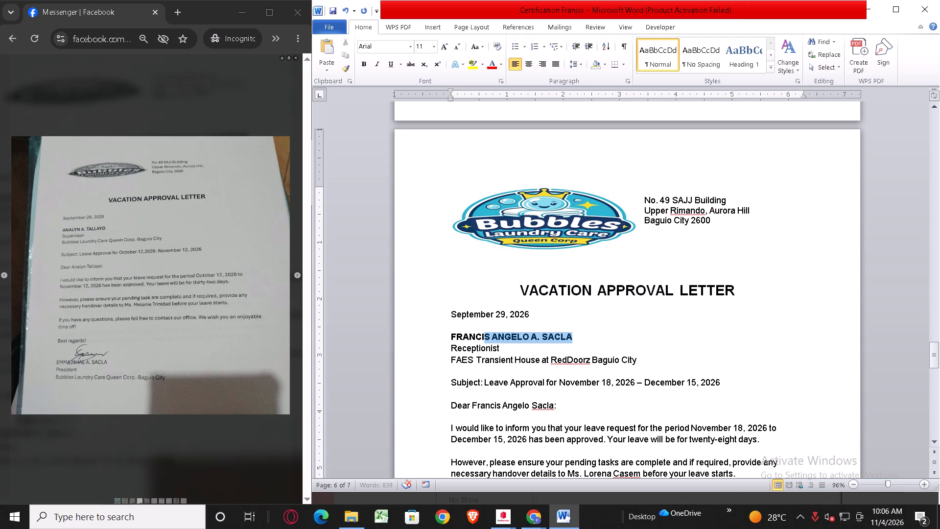
left_click_drag(485, 338, 457, 336)
left_click_drag(457, 336, 491, 335)
left_click(493, 337)
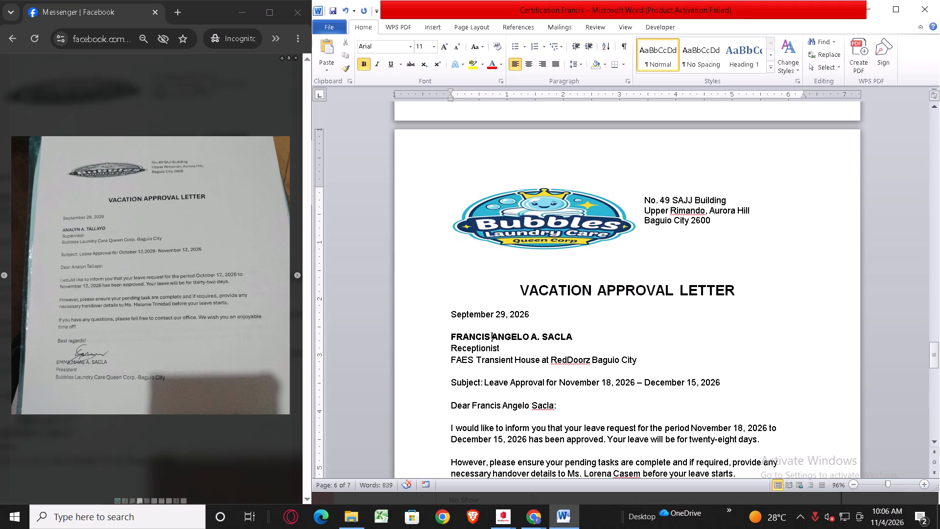
left_click(570, 337)
key("shift+Left")
key("shift+Left")
key("shift+Left")
key("shift+Left")
key("shift+Left")
key("shift+Left")
key("shift+Left")
key("shift+Left")
key("shift+Left")
key("shift+Left")
key("shift+Left")
key("shift+Left")
key("shift+Left")
key("shift+Left")
key("shift+Left")
key("shift+Left")
key("shift+Left")
key("shift+Left")
key("shift+Left")
key("shift+Left")
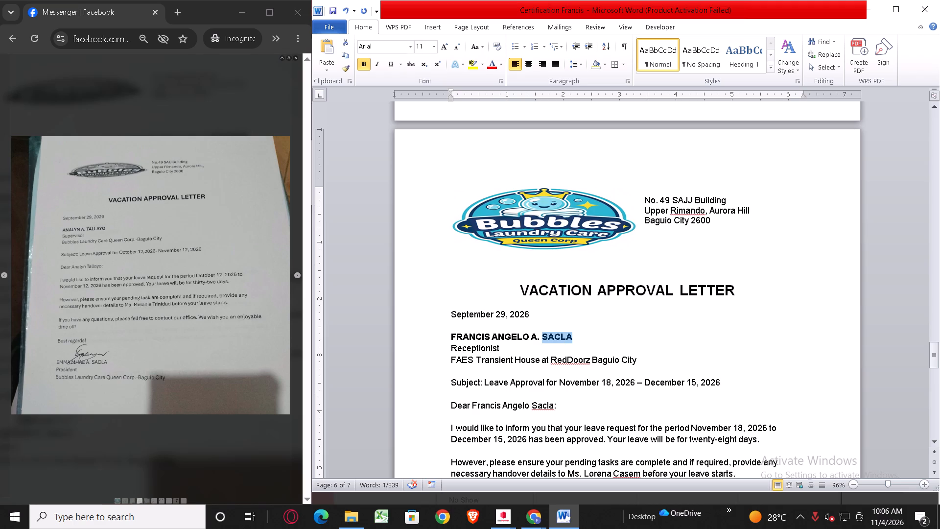
key("shift+Left")
key("shift+a")
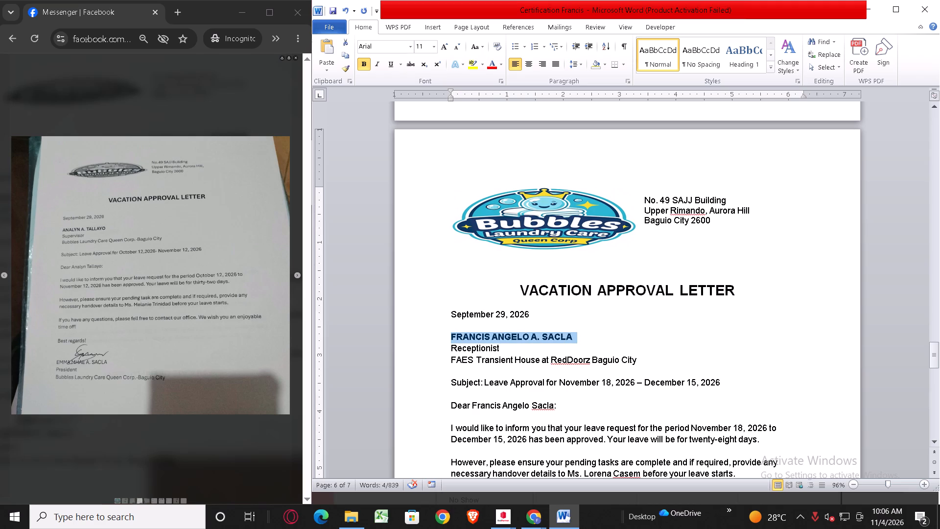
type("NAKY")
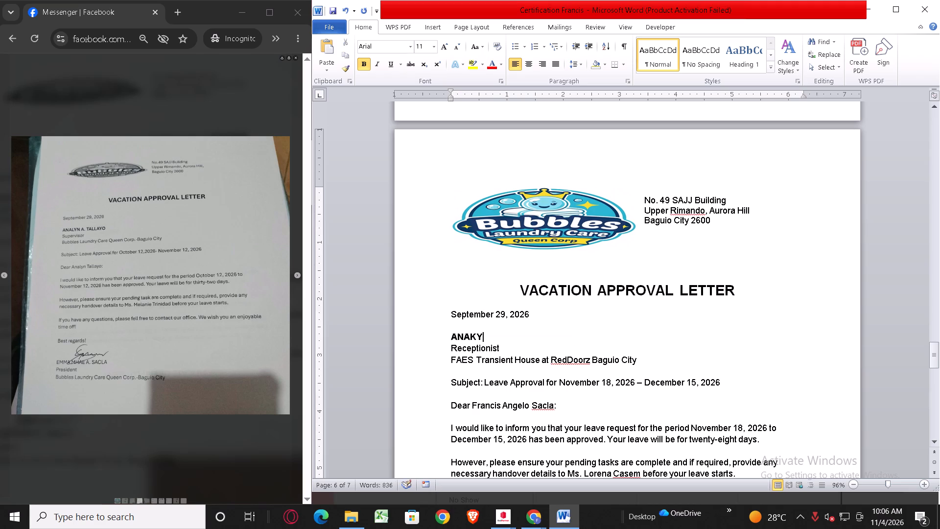
Correct the mistyped recipient name beneath the date and complete the employee's full name in capitals, matching the photographed letter.
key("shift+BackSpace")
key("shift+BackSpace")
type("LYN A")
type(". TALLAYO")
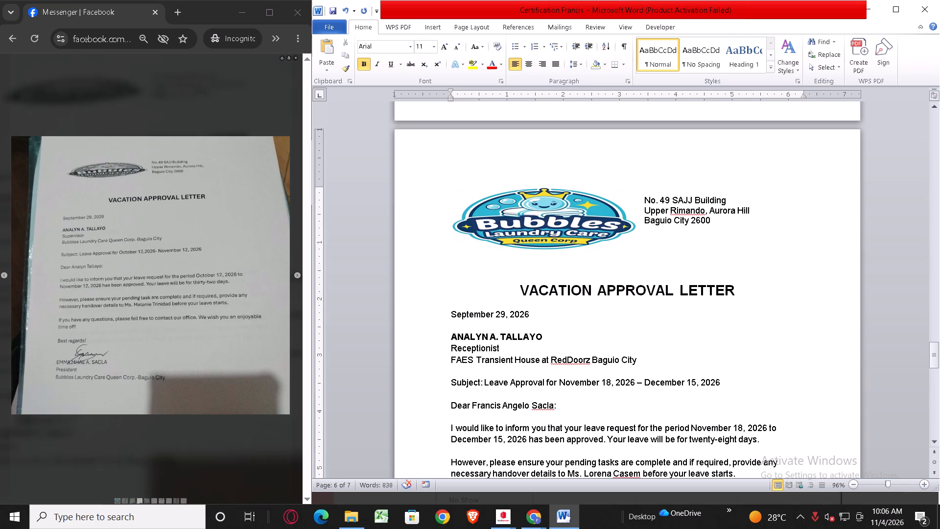
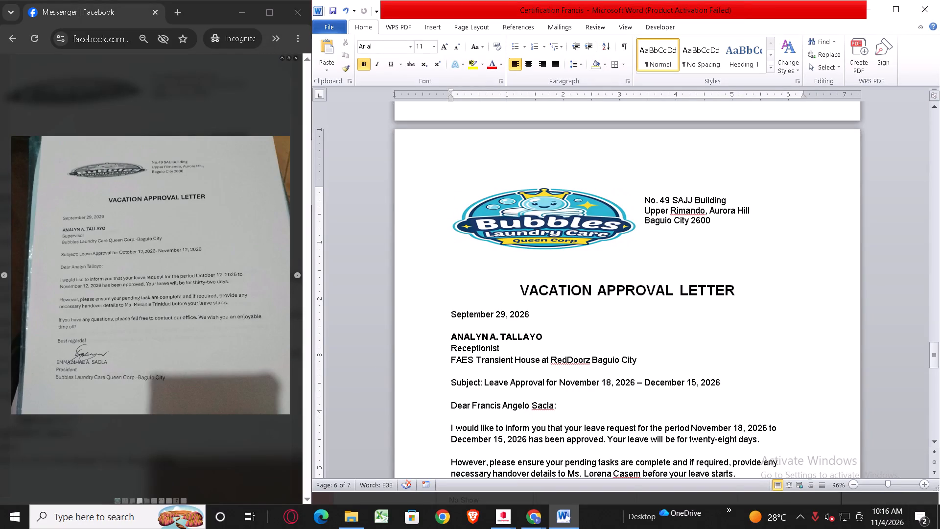
Replace the job title beneath the recipient's name in the Vacation Approval Letter with Supervisor.
double_click(490, 348)
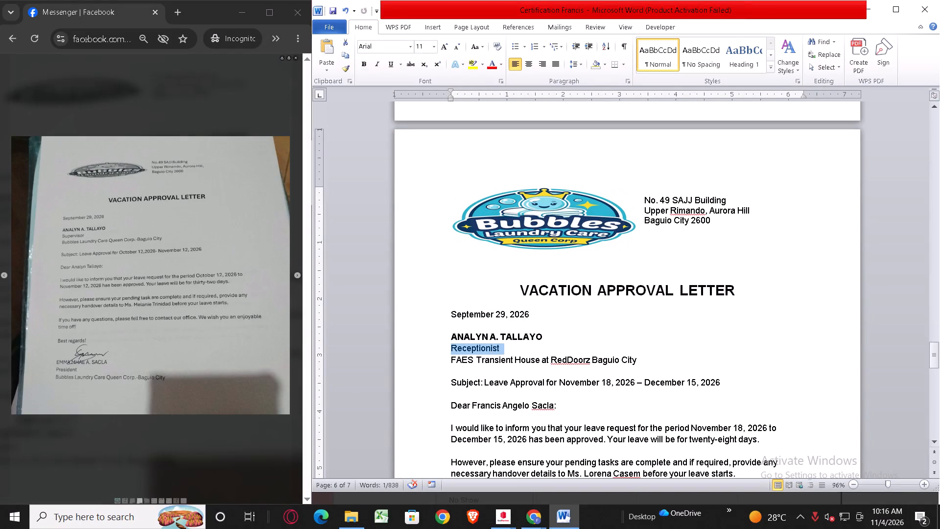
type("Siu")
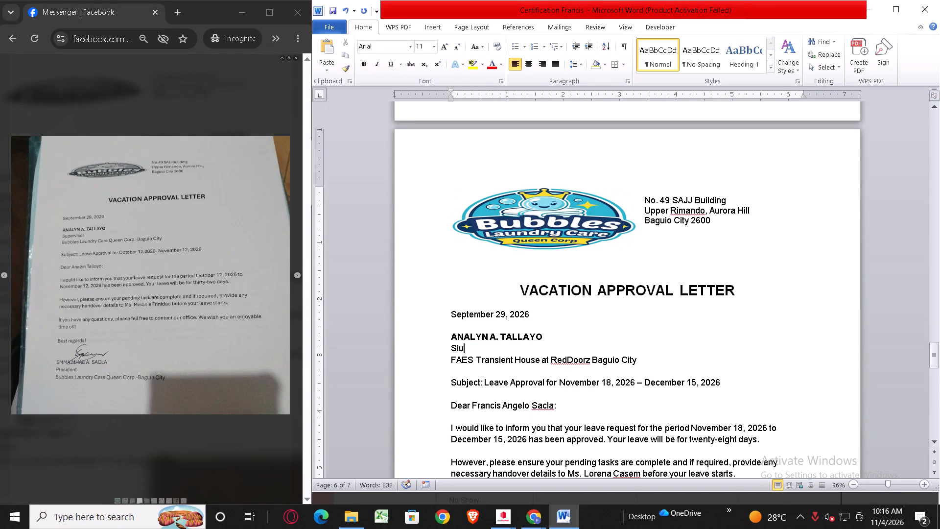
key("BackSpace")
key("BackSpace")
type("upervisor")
scroll(504, 336, "up", 7)
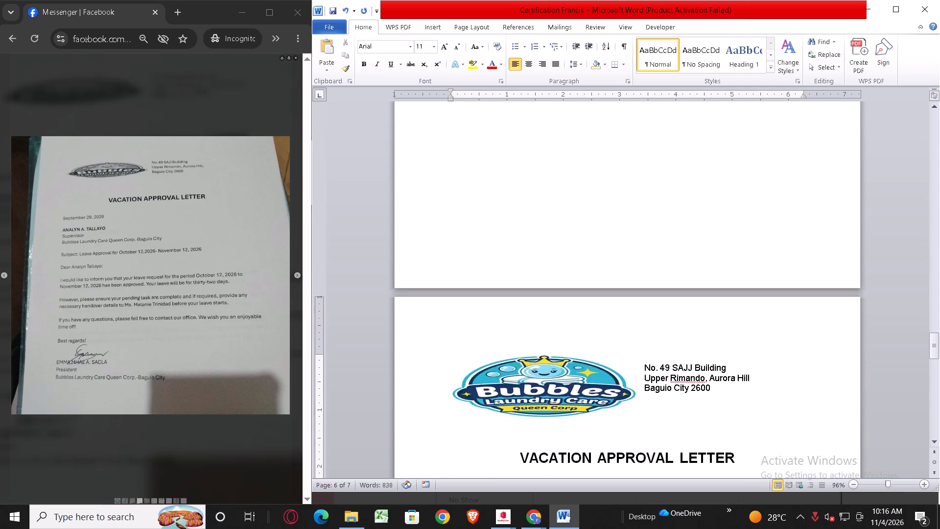
Replace the company line under Supervisor with "Bubbles Laundry Care Queen Corp.-Baguio City" copied from the Certificate of Employment, keeping a blank line before the subject.
scroll(504, 333, "up", 13)
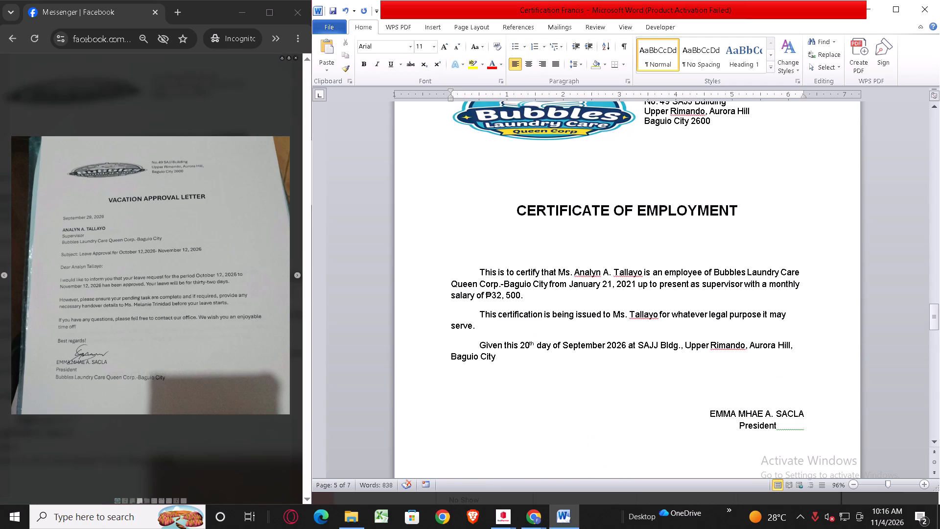
left_click_drag(714, 270, 698, 276)
left_click_drag(698, 276, 545, 286)
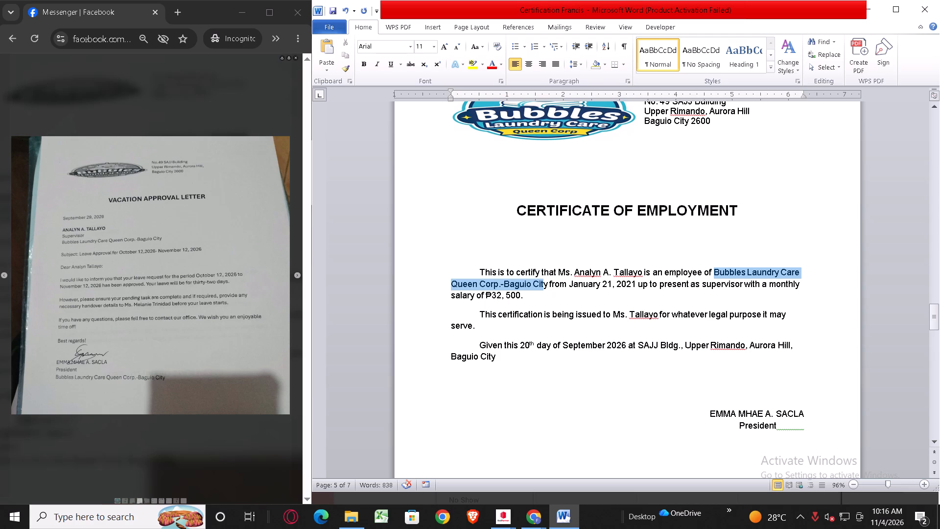
left_click_drag(545, 286, 547, 286)
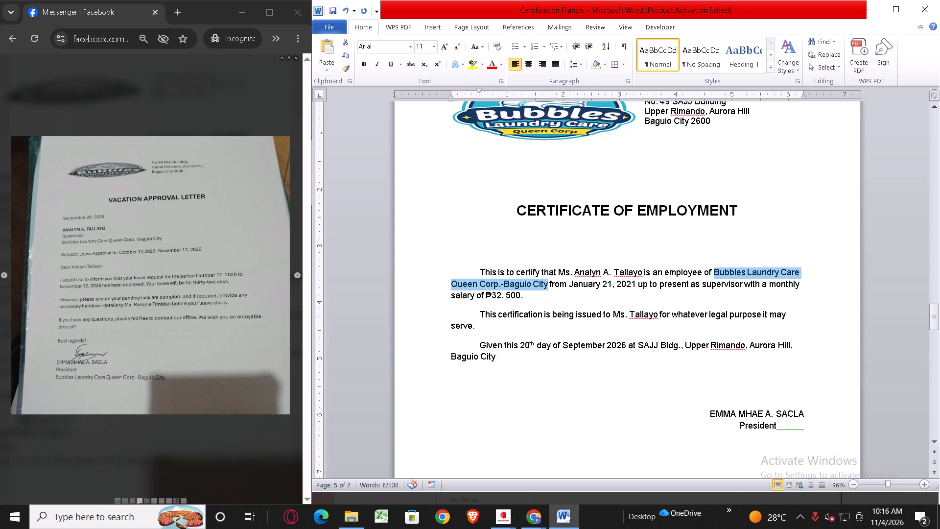
key("ctrl+c")
scroll(548, 286, "up", 5)
scroll(548, 286, "down", 20)
scroll(548, 286, "down", 7)
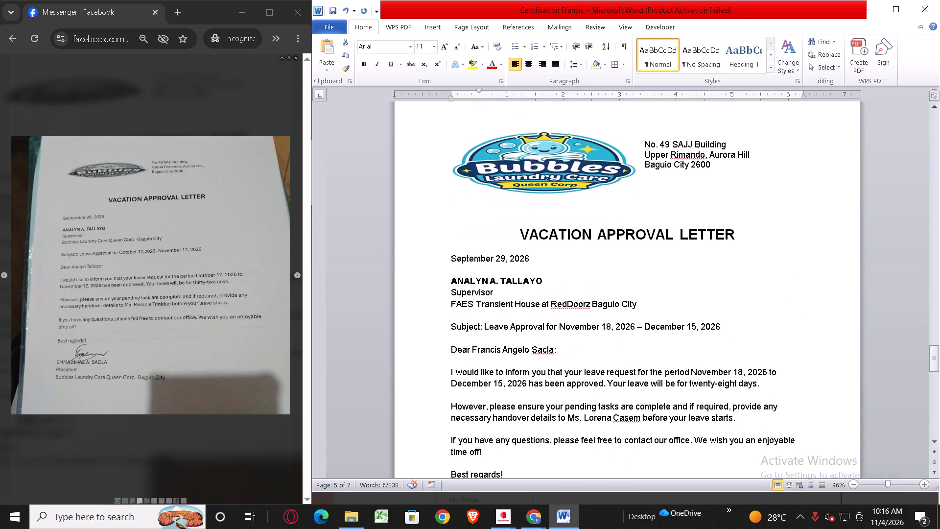
left_click_drag(450, 303, 543, 304)
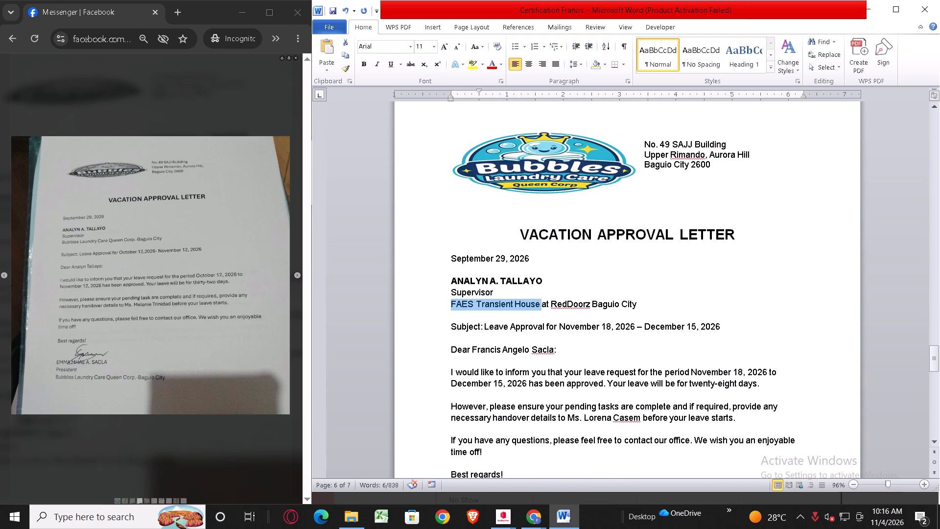
left_click_drag(543, 304, 634, 305)
left_click(634, 305)
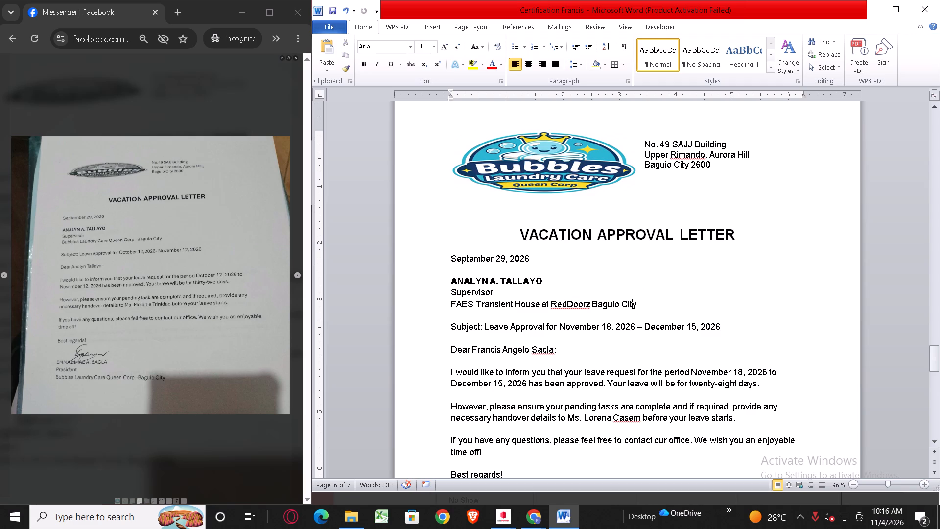
left_click_drag(636, 305, 493, 305)
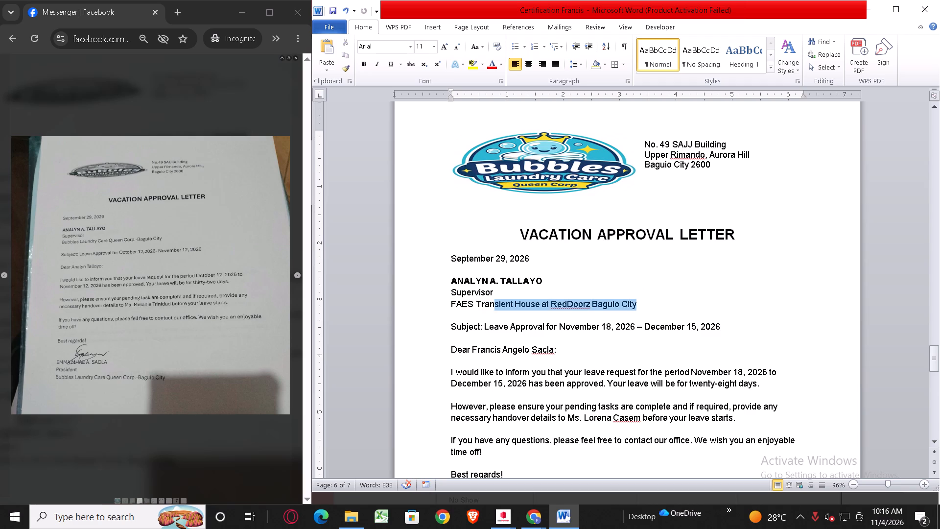
left_click_drag(493, 305, 449, 305)
key("ctrl+v")
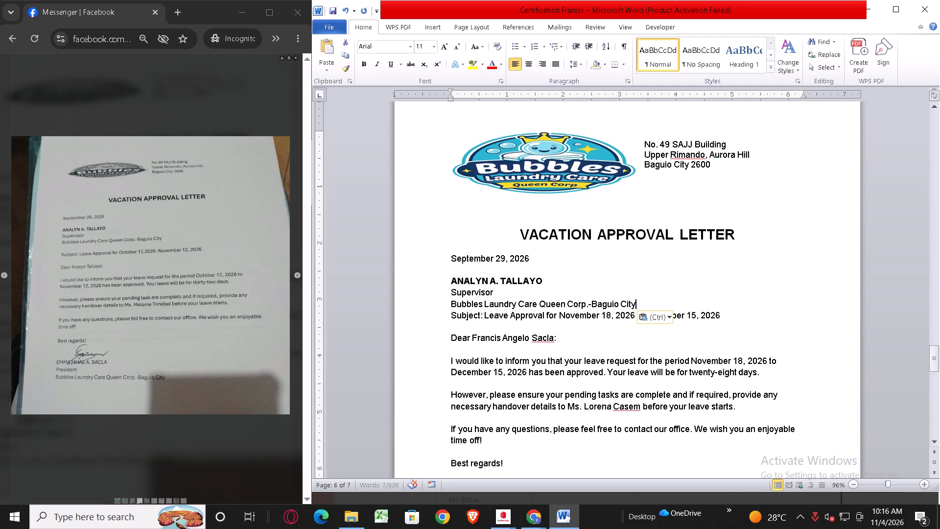
key("Return")
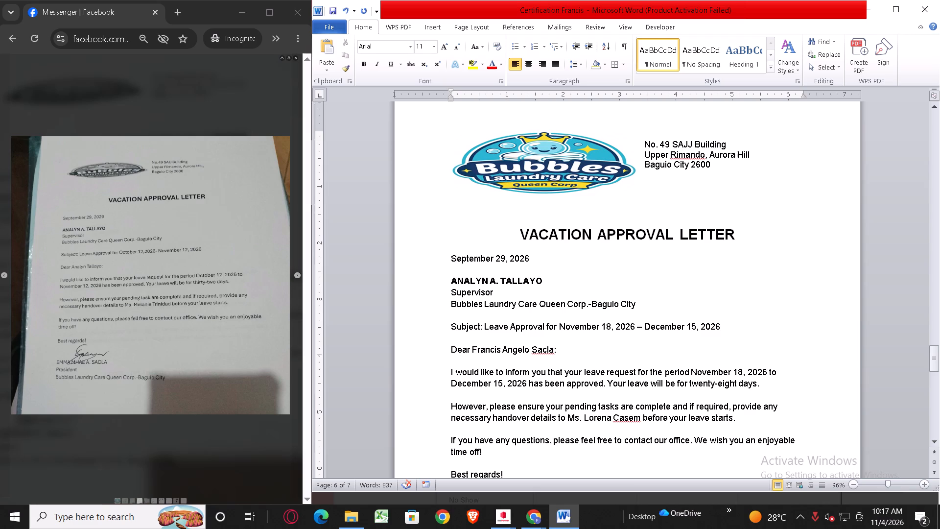
Select the old recipient's name in the Vacation Approval Letter's "Dear" salutation.
left_click_drag(552, 353, 547, 353)
Replace the name in the Vacation Approval Letter's "Dear" salutation with the employee's first and last name as spelled in the photographed letter, keeping the colon.
left_click_drag(547, 353, 493, 353)
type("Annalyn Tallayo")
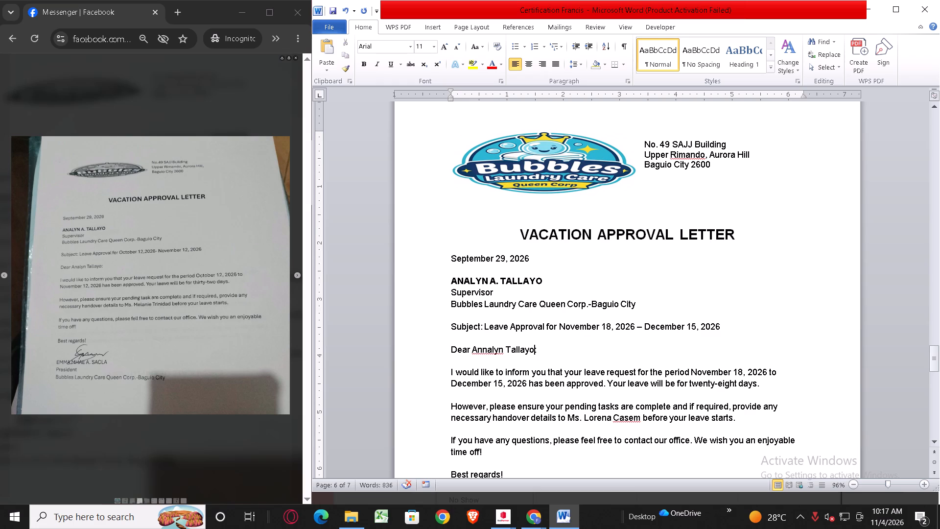
left_click(480, 352)
key("BackSpace")
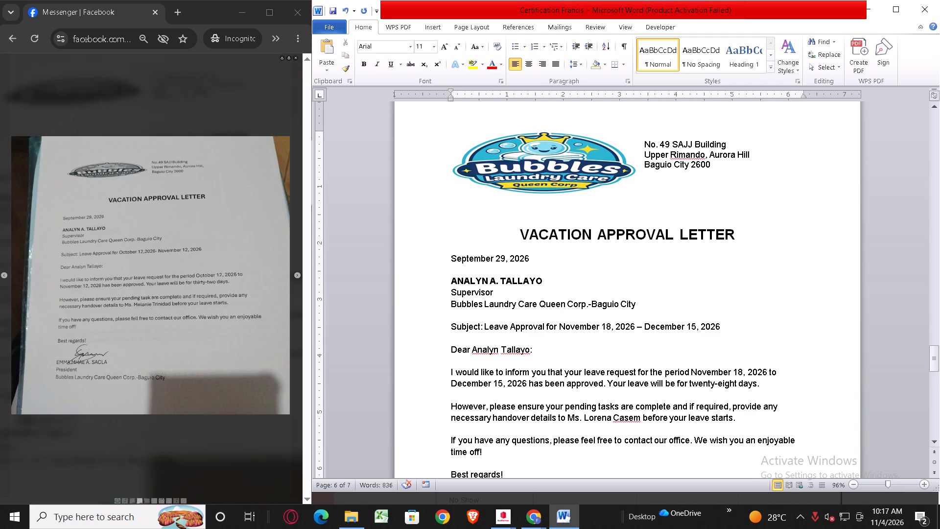
Replace the handover contact's name following "Ms." in the pending-tasks paragraph with the contact named in the photographed letter.
left_click_drag(640, 419, 581, 416)
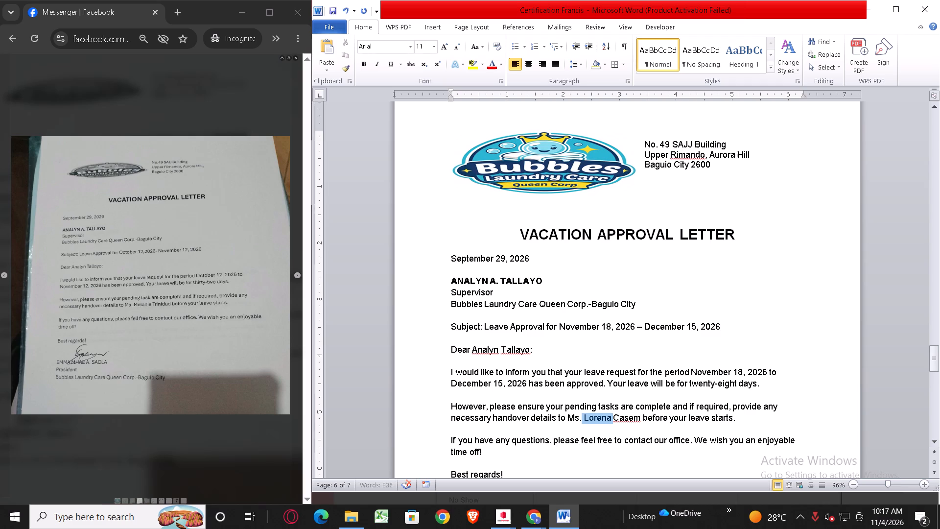
left_click_drag(581, 416, 583, 416)
left_click(597, 416)
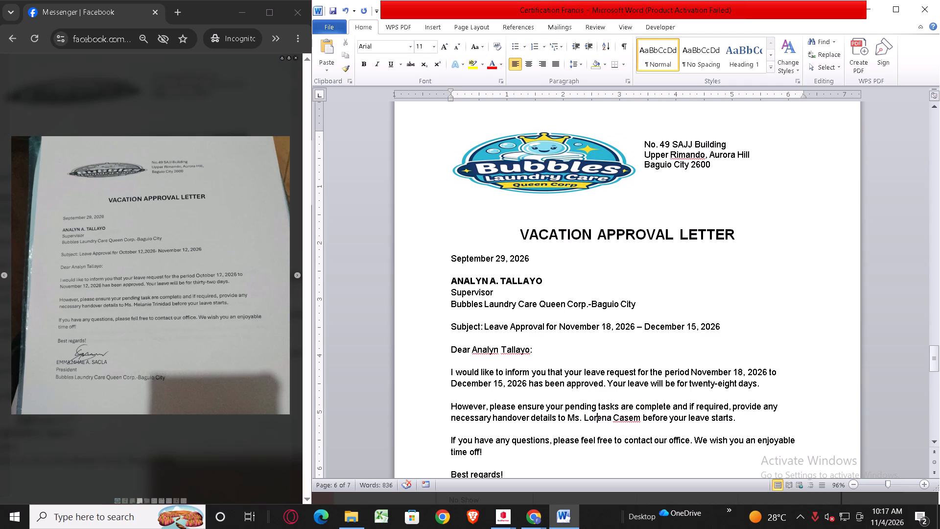
left_click_drag(639, 417, 588, 422)
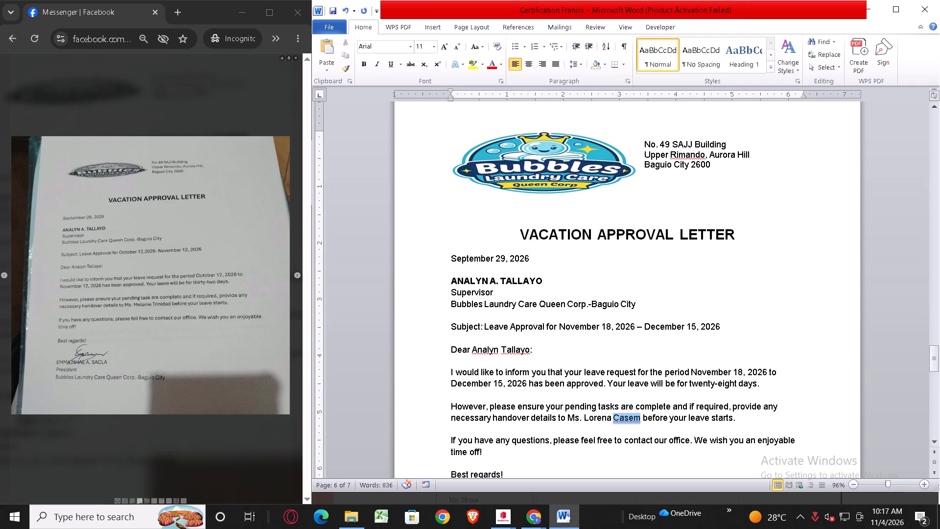
left_click_drag(588, 422, 588, 422)
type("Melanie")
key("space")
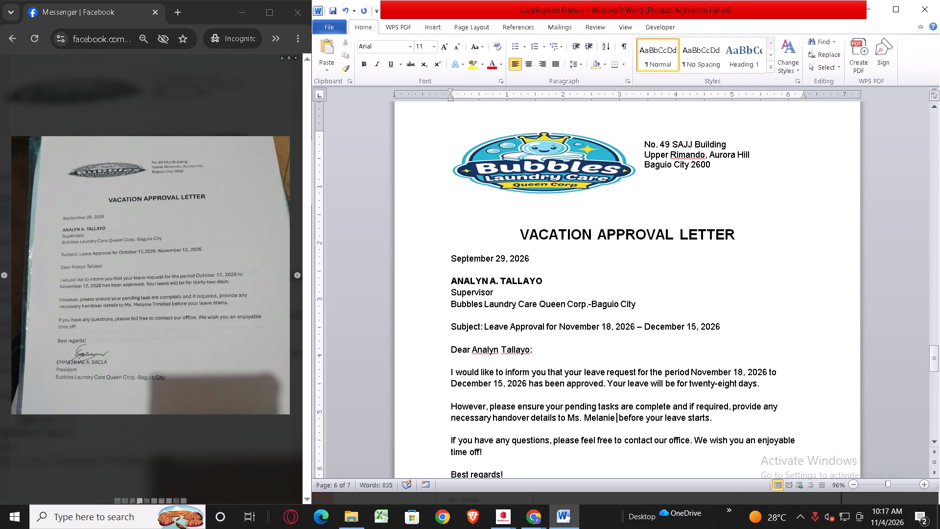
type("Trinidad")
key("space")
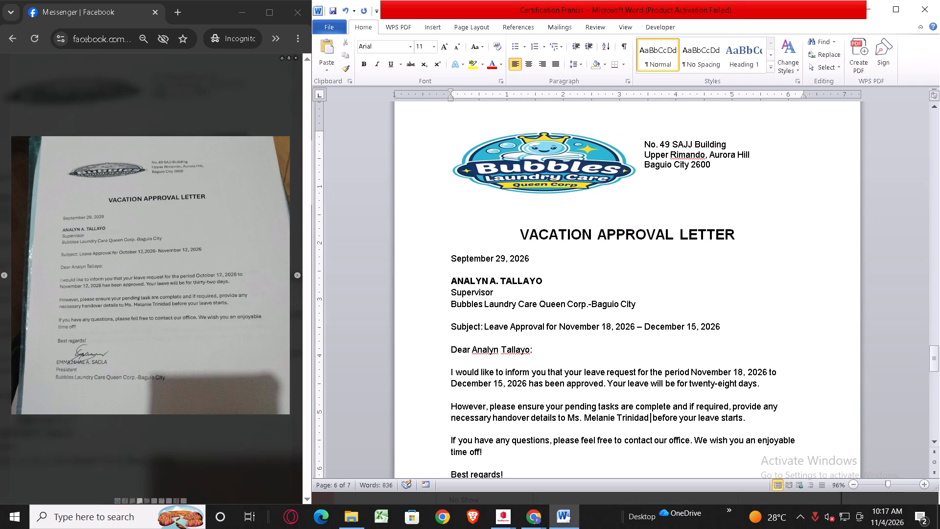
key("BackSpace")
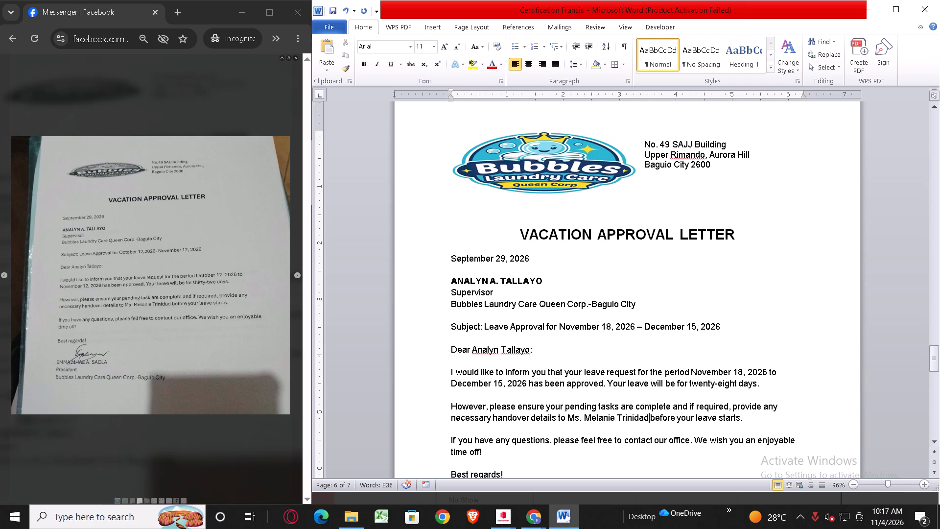
Replace the company line under President in the Vacation Approval Letter's signature block with the copied "Bubbles Laundry Care Queen Corp.-Baguio City".
scroll(634, 336, "down", 2)
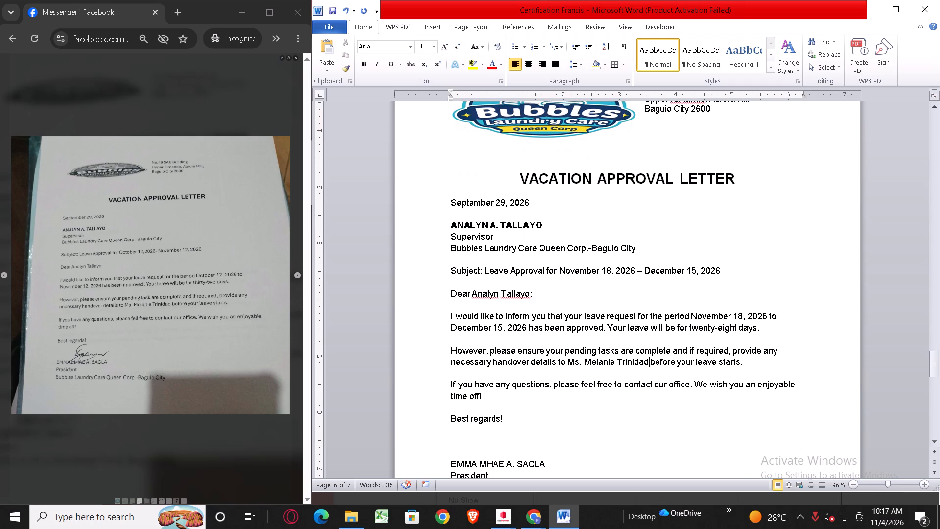
scroll(638, 343, "down", 2)
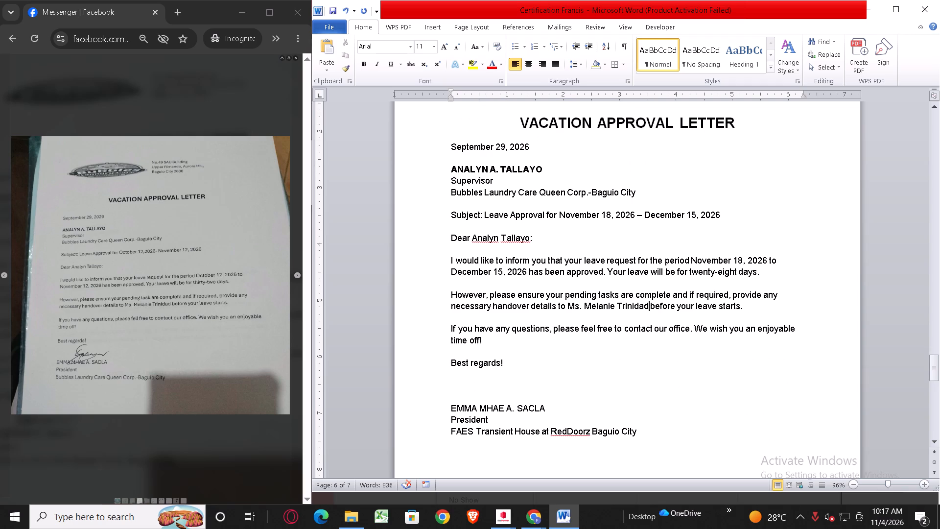
left_click(636, 186)
left_click_drag(636, 432, 456, 434)
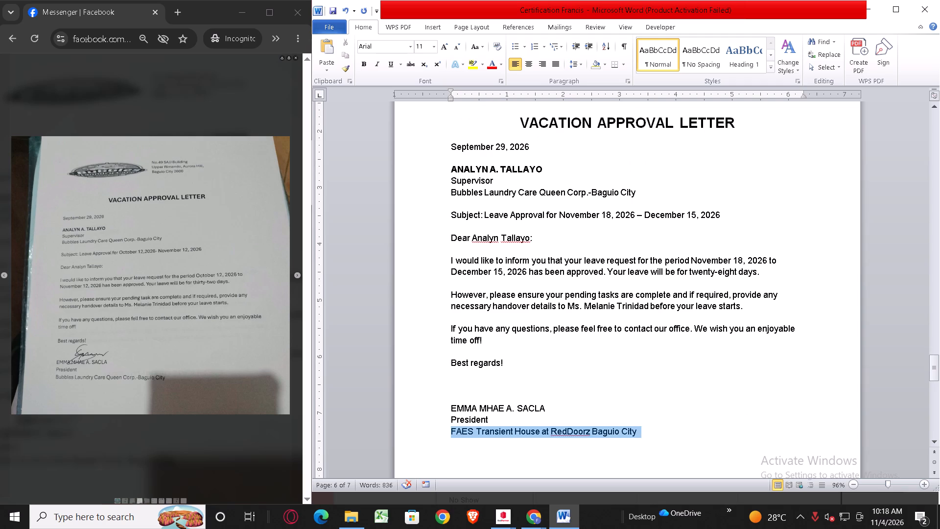
key("ctrl+v")
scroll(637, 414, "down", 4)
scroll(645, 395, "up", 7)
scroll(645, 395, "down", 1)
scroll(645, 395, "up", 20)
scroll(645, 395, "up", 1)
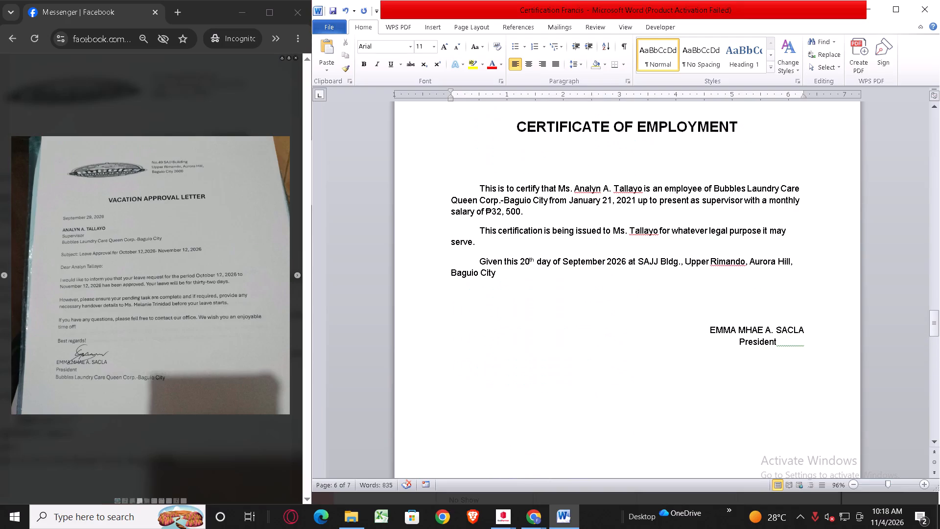
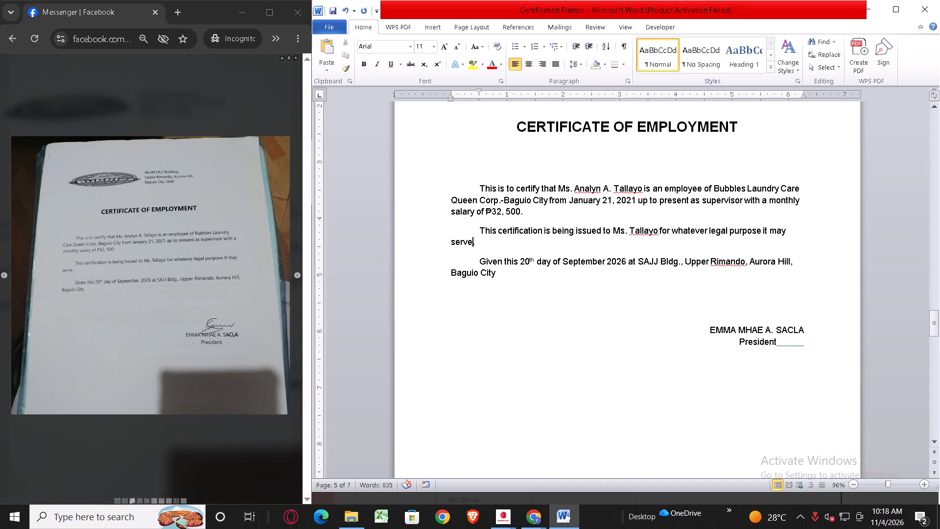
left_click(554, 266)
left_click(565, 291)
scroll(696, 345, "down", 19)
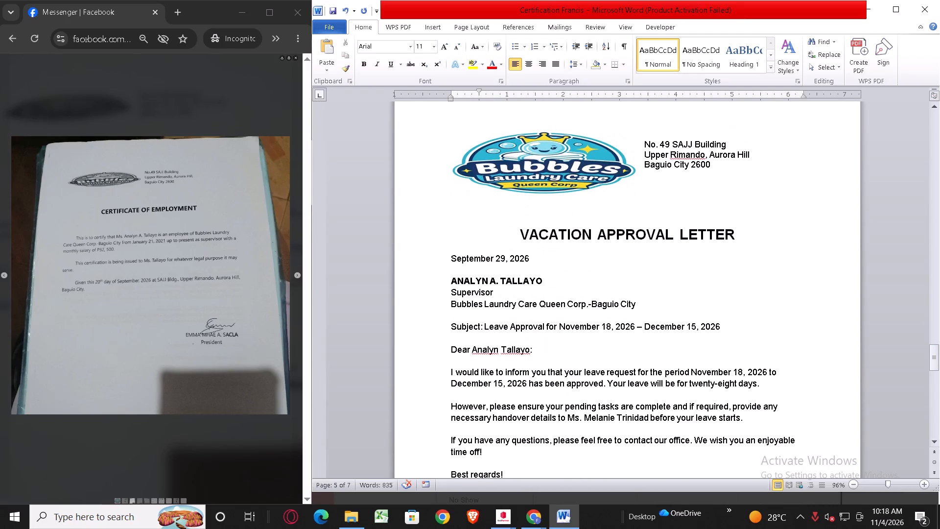
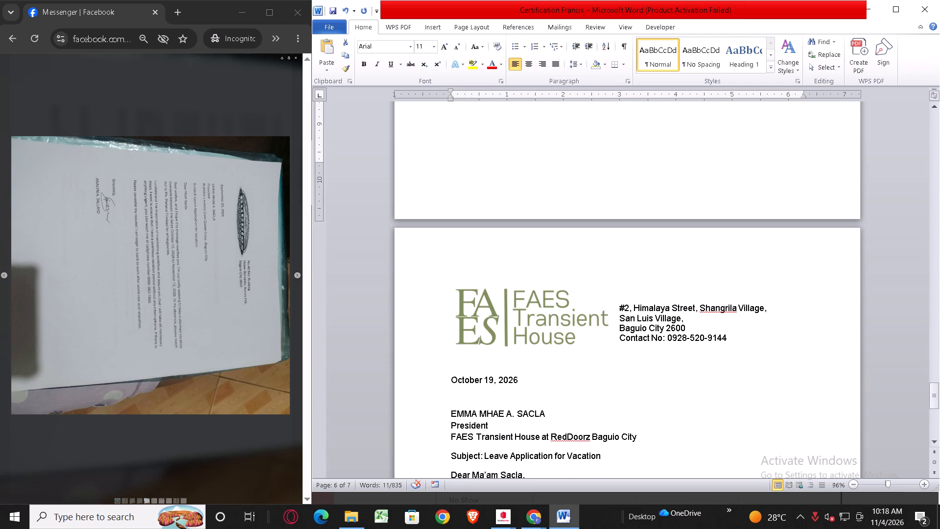
Replace the FAES Transient House logo and address block atop the leave application letter with the copied Bubbles Laundry Care Queen Corp letterhead.
left_click_drag(725, 341, 441, 301)
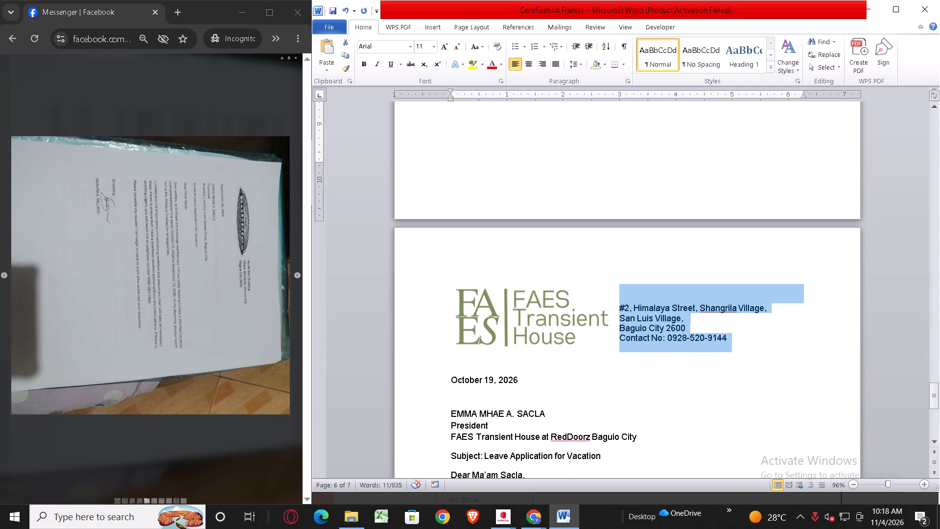
left_click_drag(441, 301, 452, 300)
left_click_drag(452, 300, 465, 298)
key("ctrl+v")
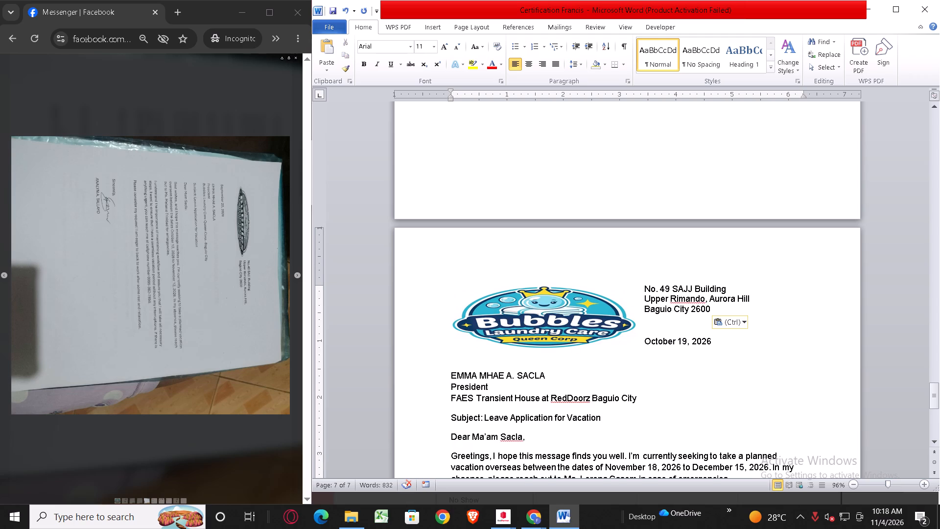
Insert two blank lines above the letterhead address and one above the date in the leave application letter.
left_click(641, 288)
key("Return")
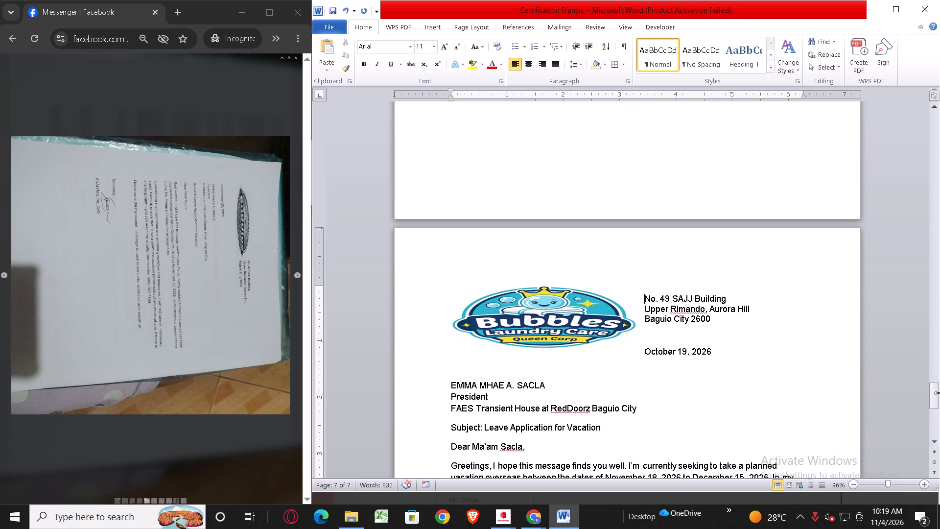
key("Return")
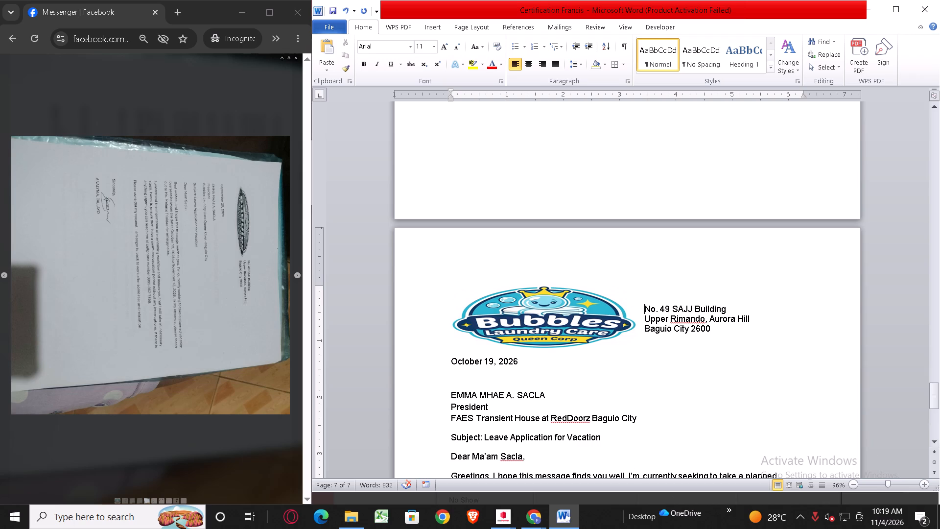
left_click(445, 363)
key("Return")
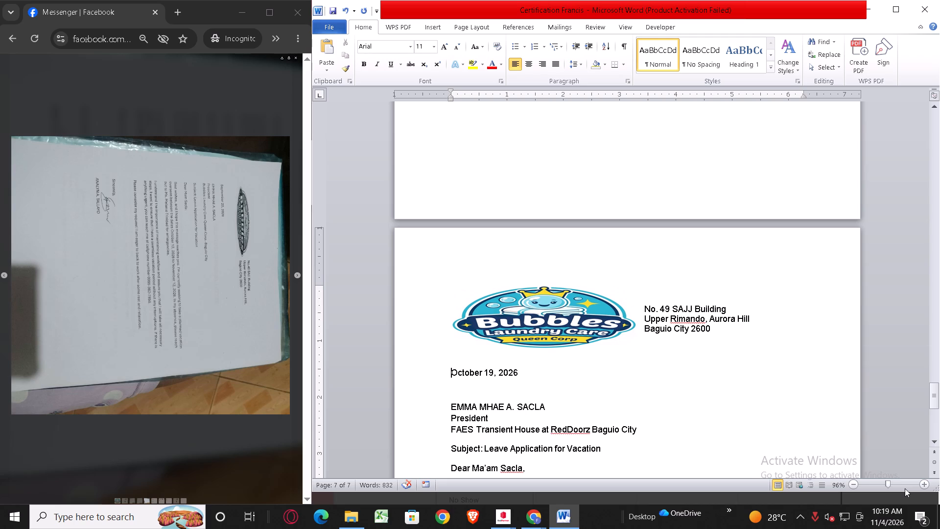
Change the date of the leave application letter to September 20, 2026, after checking the approval letter's date.
scroll(816, 269, "up", 11)
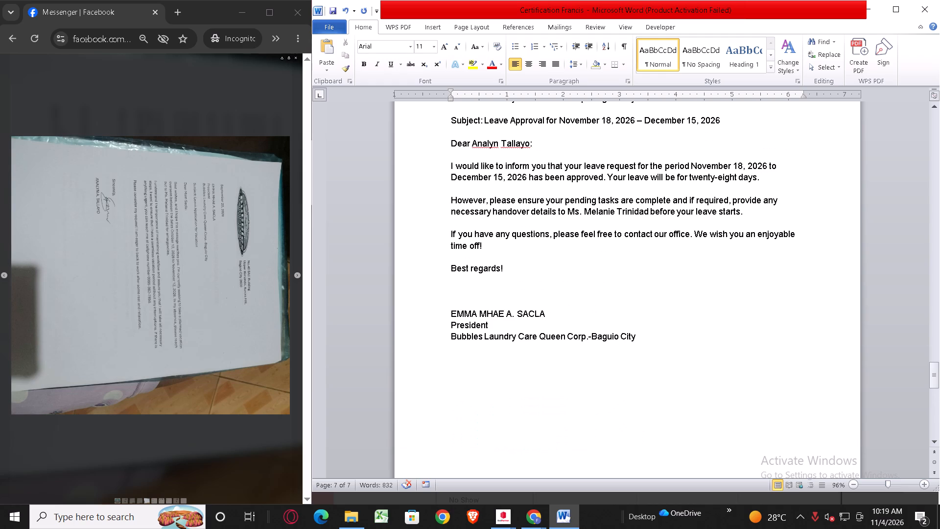
scroll(814, 272, "up", 2)
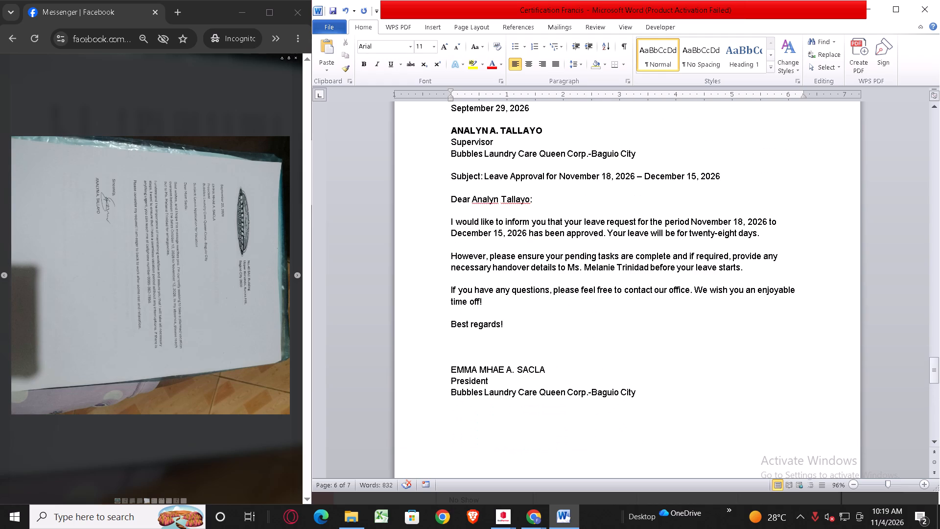
scroll(814, 272, "up", 2)
scroll(814, 272, "down", 16)
scroll(814, 272, "up", 1)
scroll(814, 272, "down", 4)
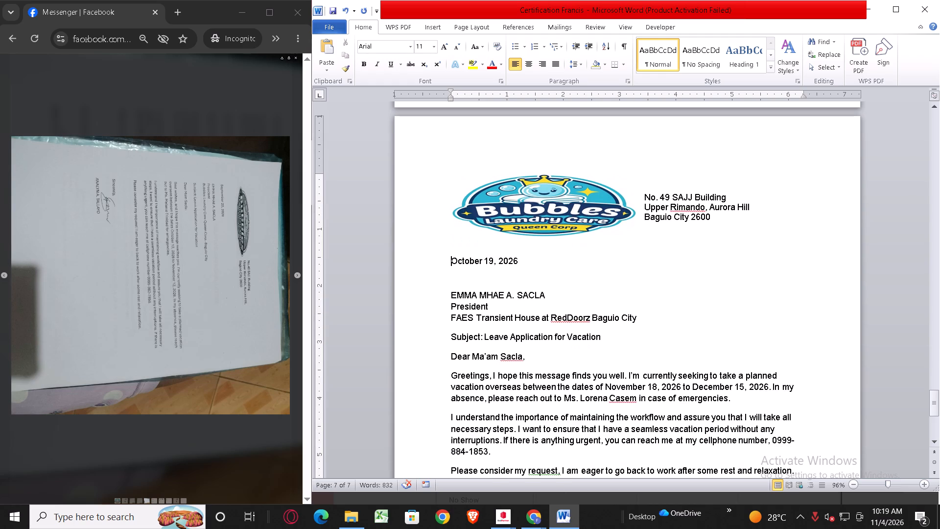
double_click(471, 264)
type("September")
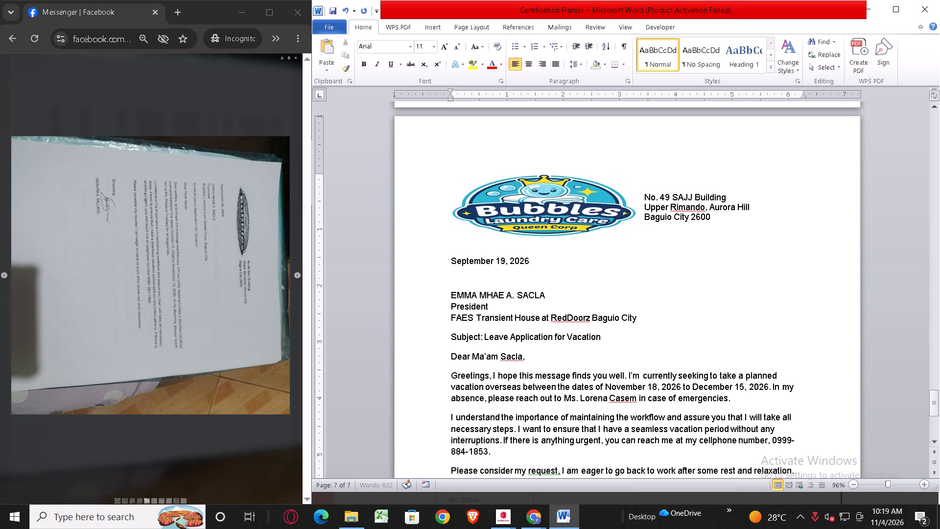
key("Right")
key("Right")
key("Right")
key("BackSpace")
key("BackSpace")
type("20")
Replace the company line under President in the leave application letter with "Bubbles Laundry Care Queen Corp.-Baguio City" copied from the approval letter's signature block.
scroll(627, 212, "up", 12)
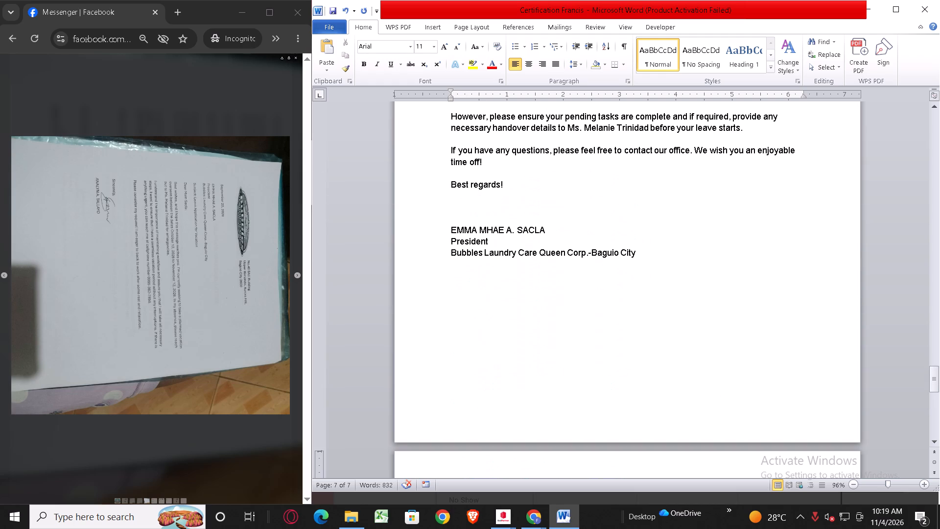
left_click_drag(635, 251, 440, 248)
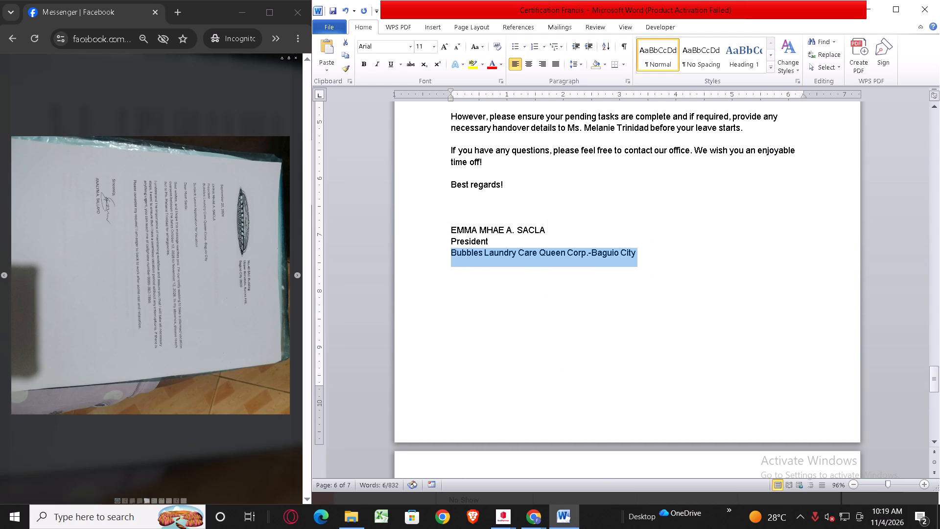
key("ctrl+c")
scroll(489, 317, "down", 7)
scroll(489, 317, "up", 1)
scroll(489, 317, "down", 6)
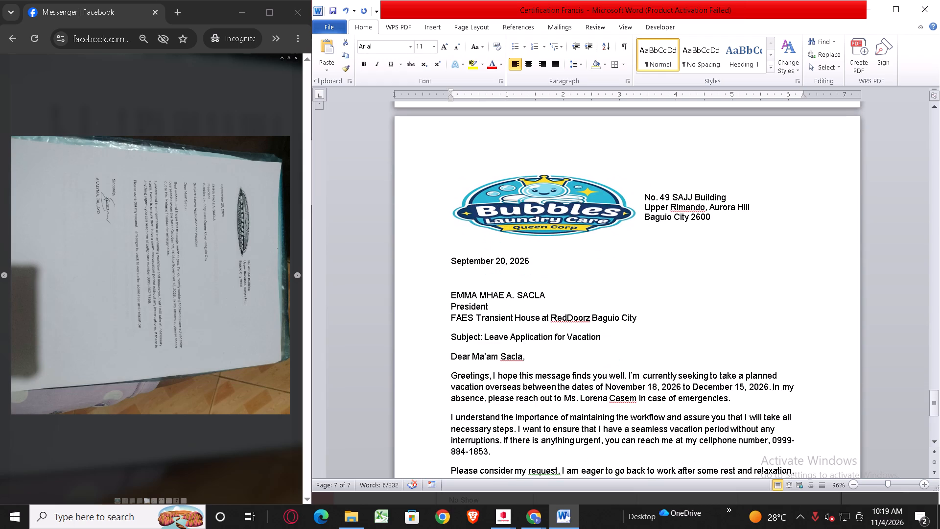
left_click_drag(634, 319, 449, 319)
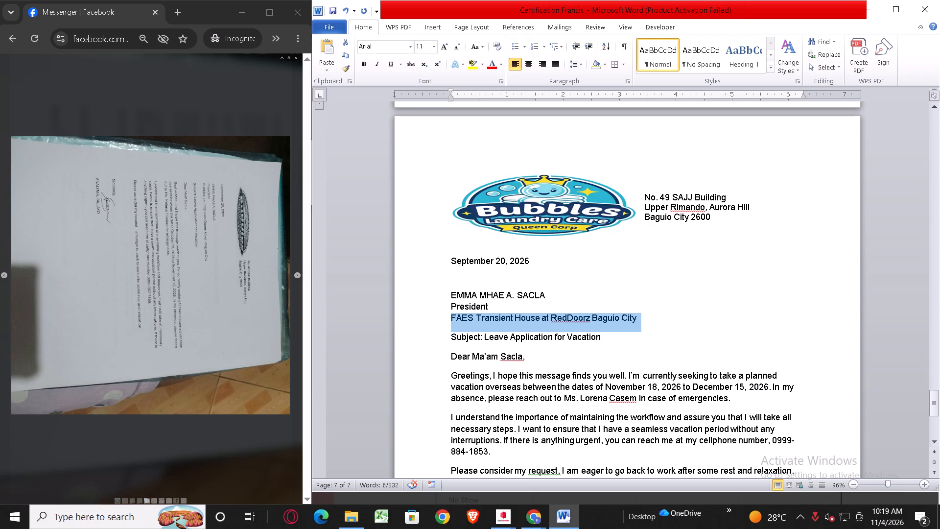
left_click_drag(449, 319, 450, 319)
left_click_drag(450, 319, 455, 319)
left_click_drag(446, 316, 552, 314)
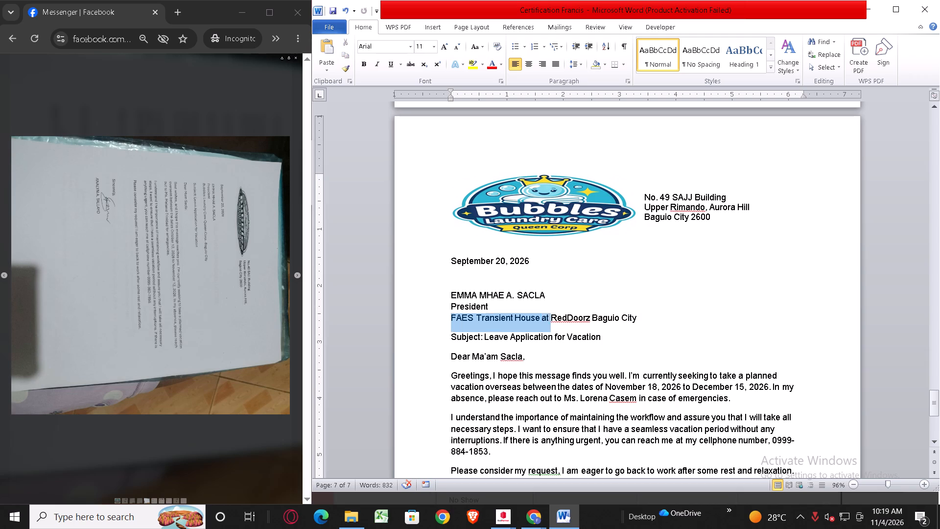
left_click_drag(552, 314, 634, 320)
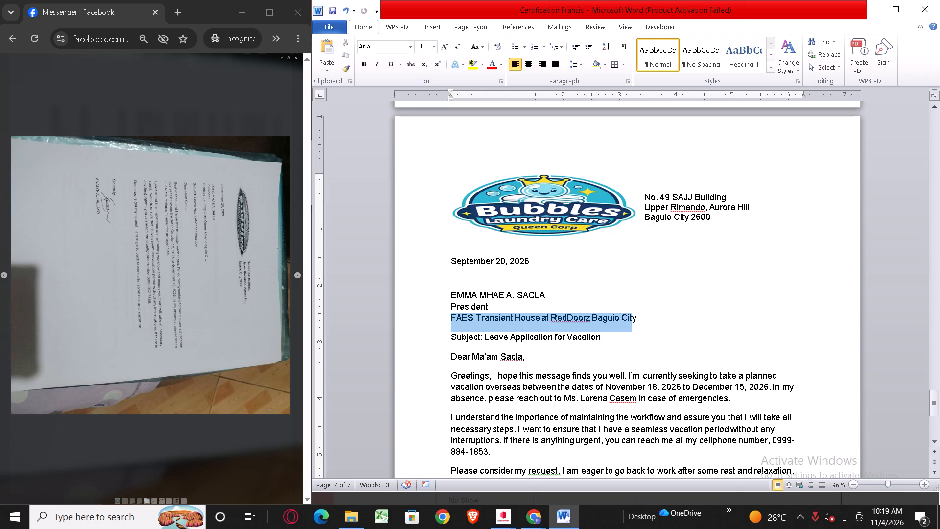
left_click_drag(634, 320, 635, 318)
key("ctrl+v")
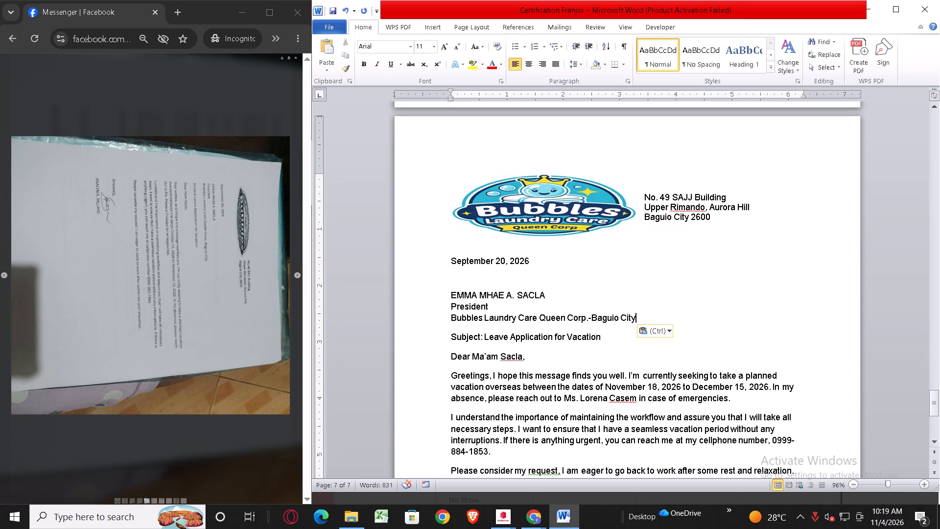
Reword the leave application letter's opening sentence to "Best wishes, and I hope this message reaches you.".
scroll(604, 364, "down", 3)
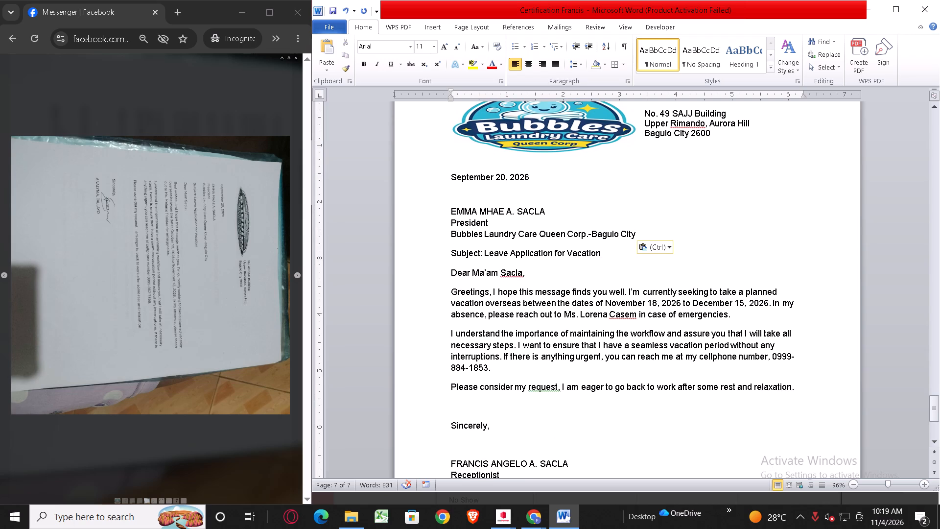
double_click(466, 292)
type("Best wishes")
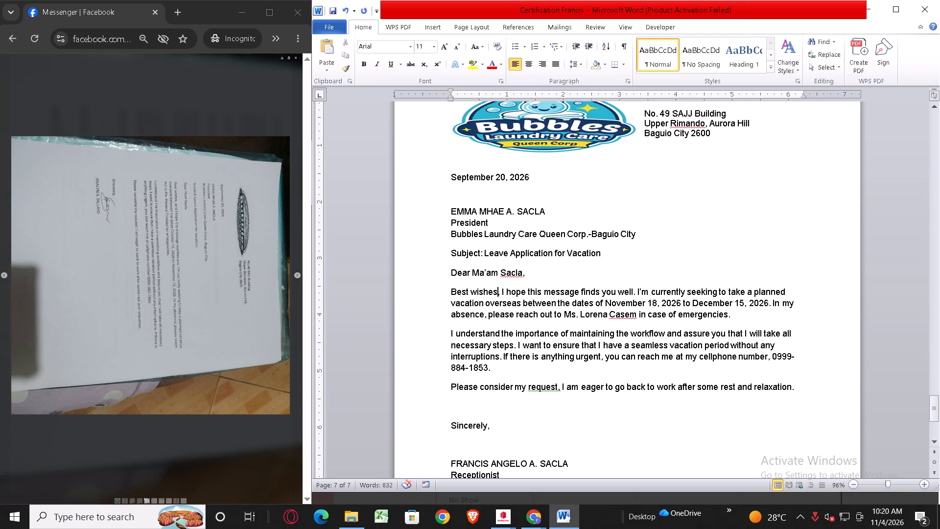
key("Right")
key("space")
type("and")
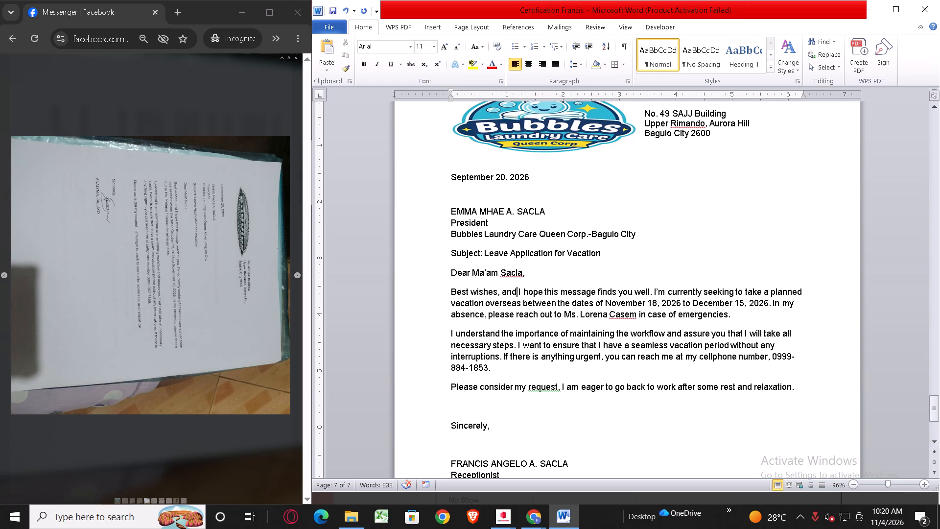
left_click_drag(649, 291, 606, 294)
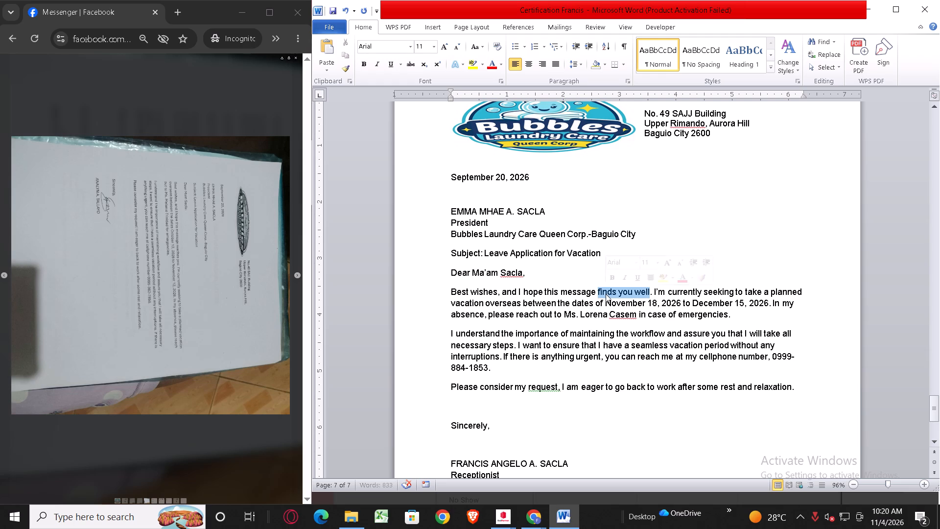
key("r")
type("eaches u")
key("BackSpace")
type("you")
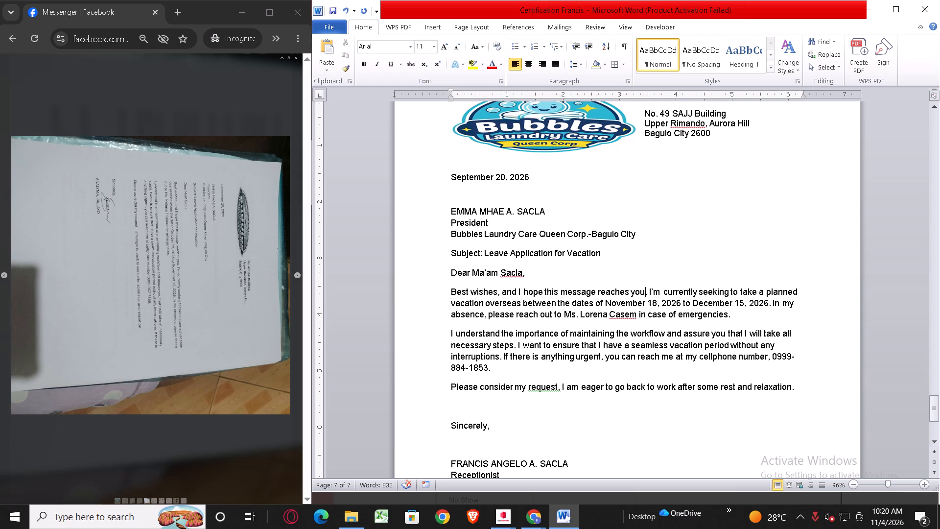
Replace the emergency contact's name after "Ms." in the leave application letter's first paragraph with the new contact person's name.
left_click(577, 313)
left_click_drag(580, 313, 642, 319)
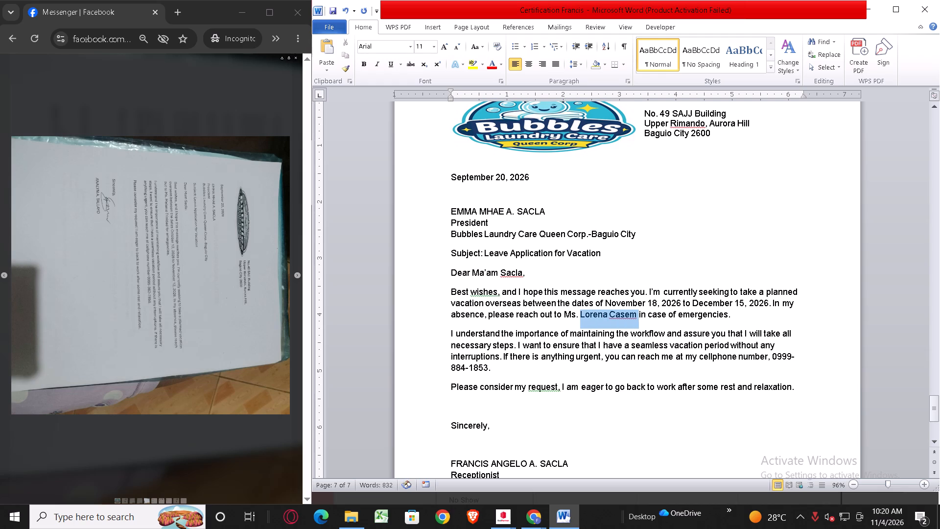
left_click_drag(642, 319, 634, 318)
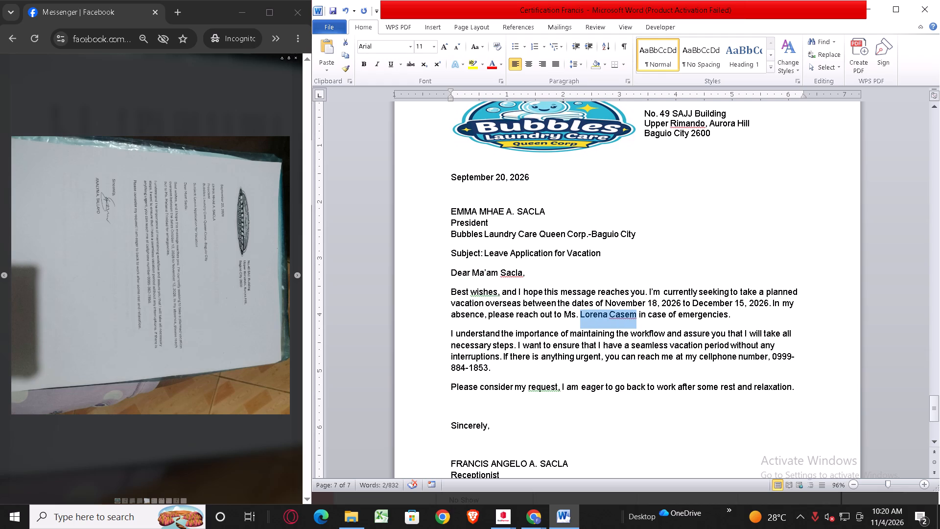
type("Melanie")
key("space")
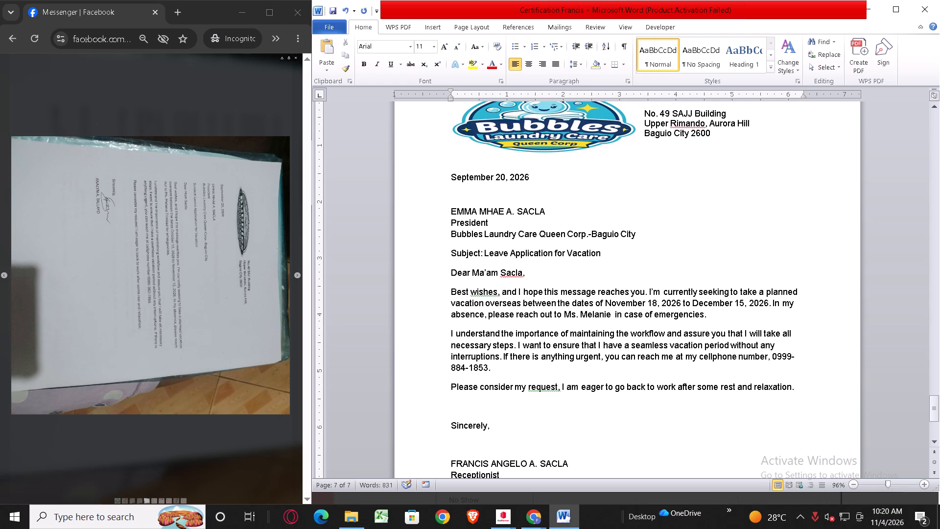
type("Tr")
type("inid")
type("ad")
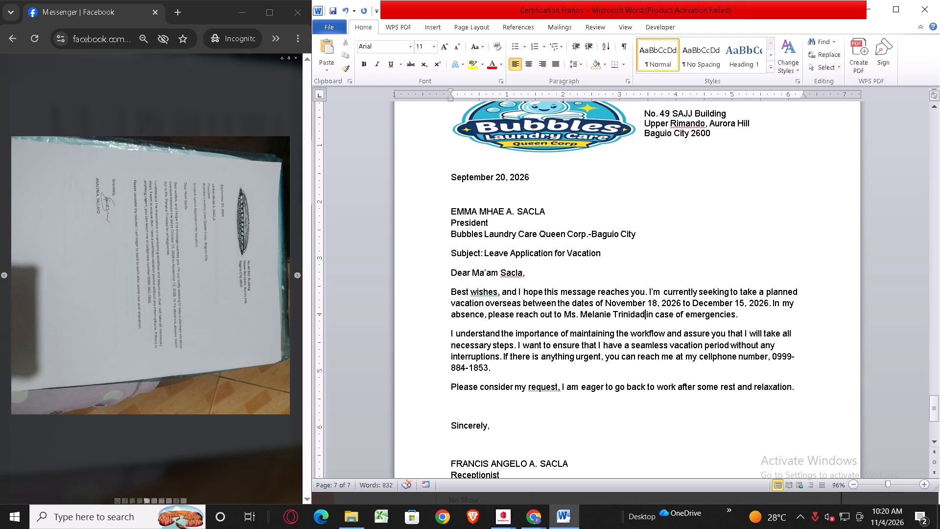
Replace "in case of" before "emergencies" with "for" in the leave application letter's first paragraph.
left_click_drag(681, 315, 658, 311)
left_click(687, 315)
left_click_drag(681, 316, 651, 314)
left_click(651, 314)
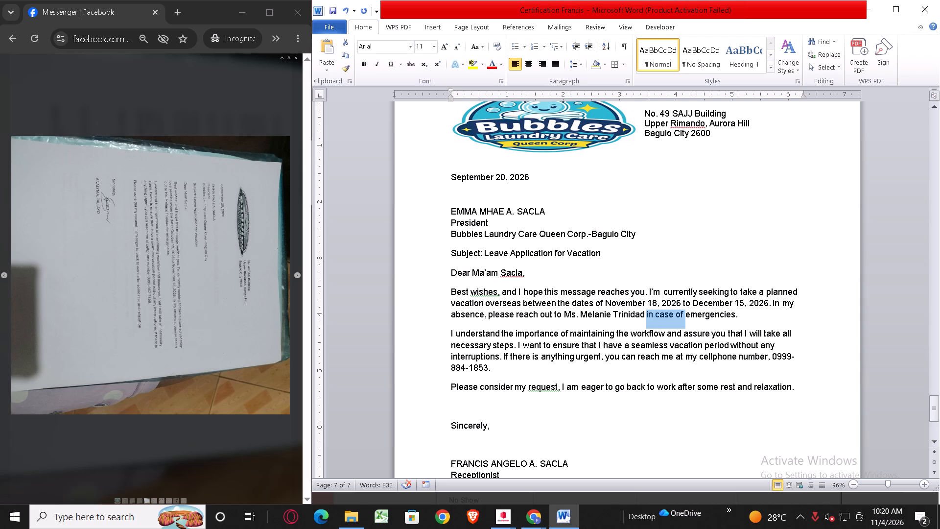
left_click_drag(645, 314, 681, 315)
left_click(681, 316)
left_click_drag(644, 314, 656, 315)
left_click(656, 315)
left_click_drag(646, 315, 680, 322)
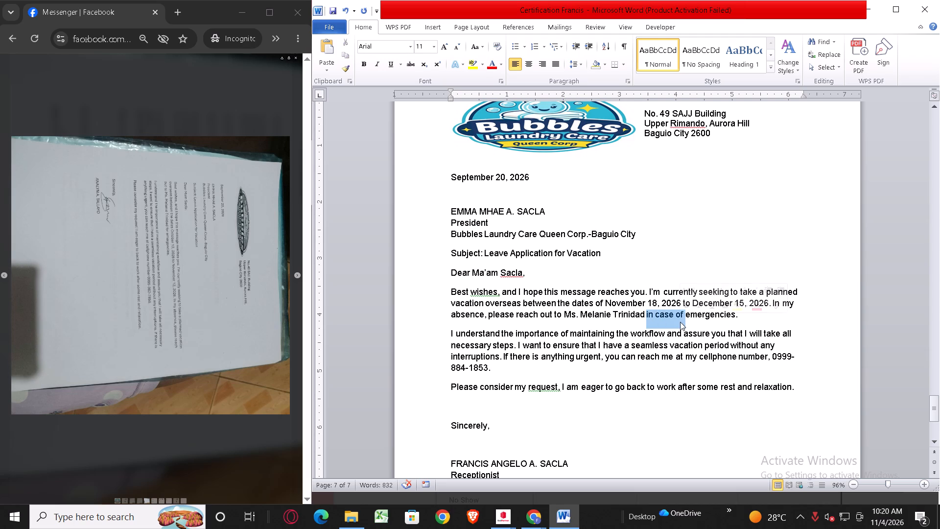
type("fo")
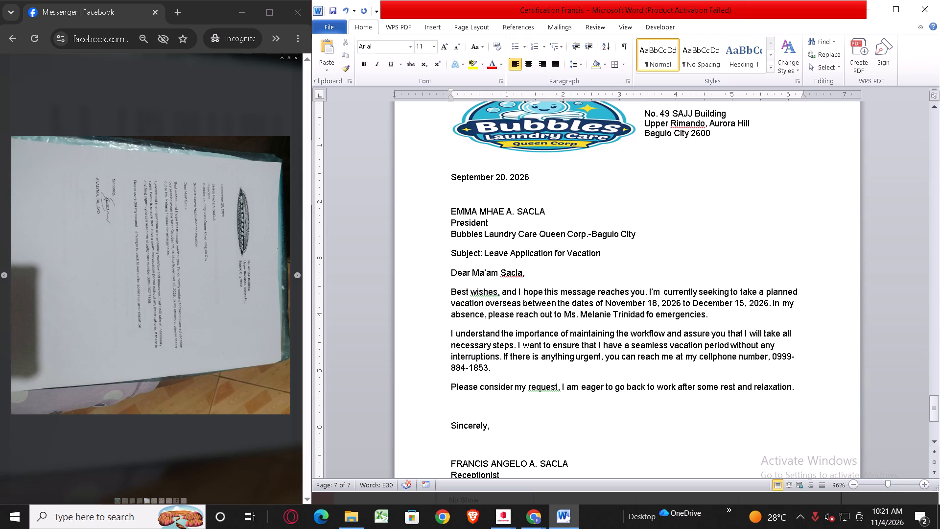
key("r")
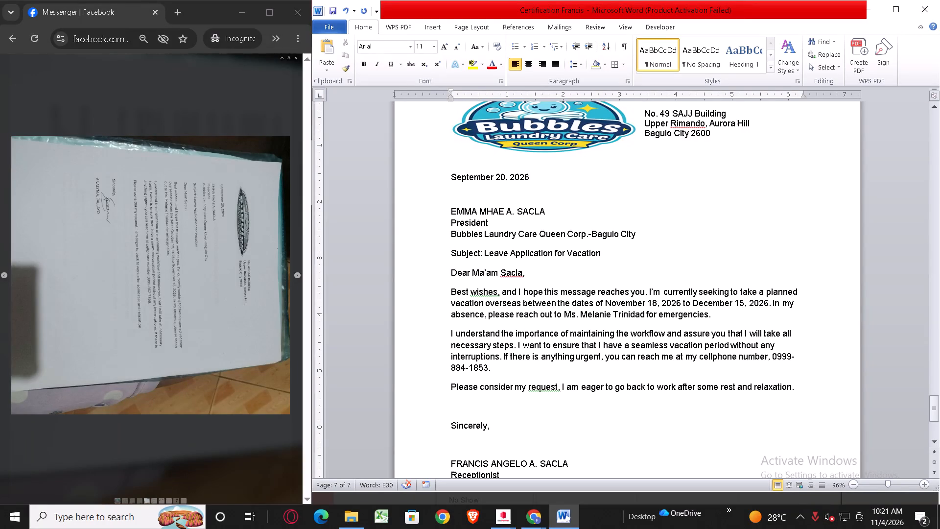
Delete "my" before "cellphone number" and the comma after it in the second body paragraph.
double_click(688, 360)
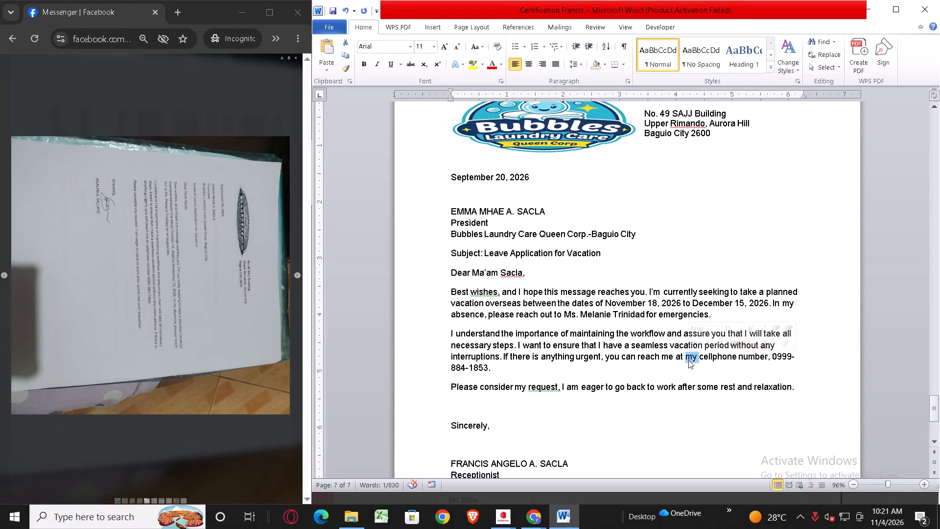
key("BackSpace")
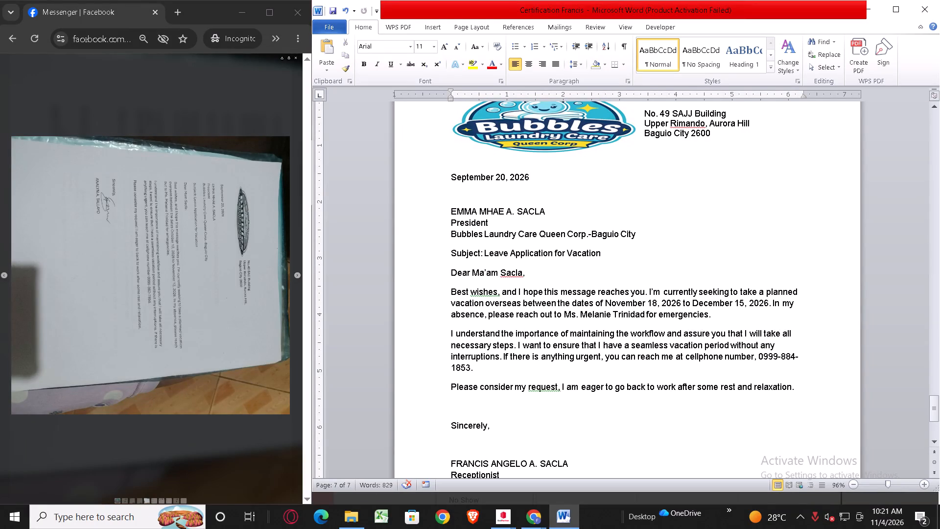
left_click(757, 356)
key("BackSpace")
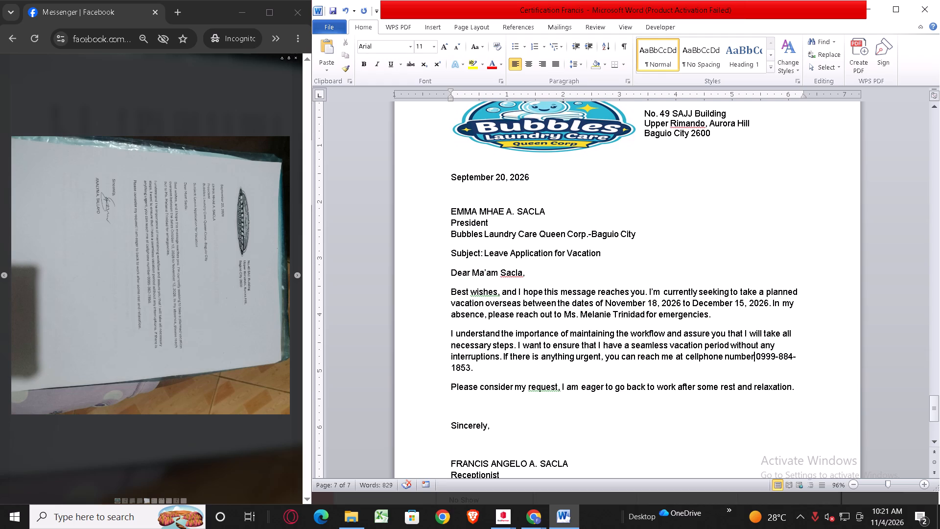
Replace the cellphone number in the second body paragraph with the employee's number from the photographed letter.
left_click(773, 358)
key("Right")
key("BackSpace")
key("5")
key("Right")
key("Right")
key("Right")
key("Right")
key("BackSpace")
key("BackSpace")
key("BackSpace")
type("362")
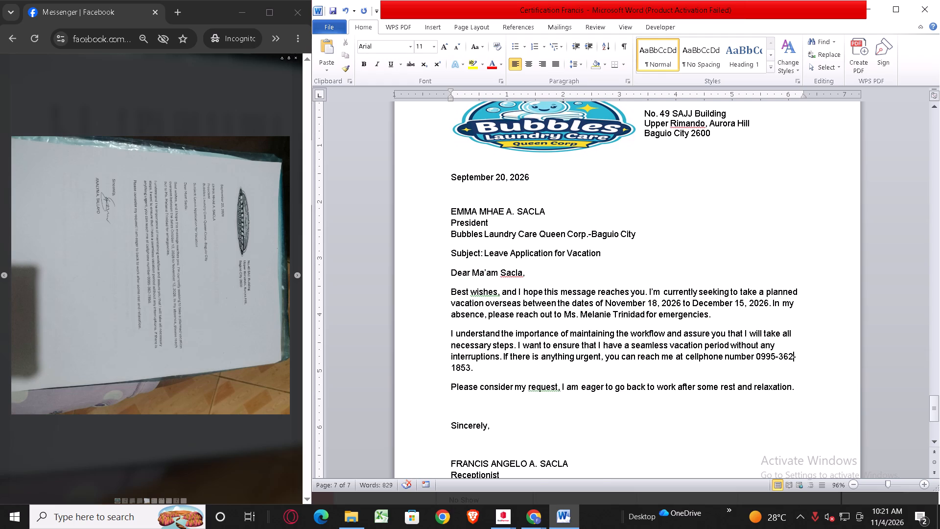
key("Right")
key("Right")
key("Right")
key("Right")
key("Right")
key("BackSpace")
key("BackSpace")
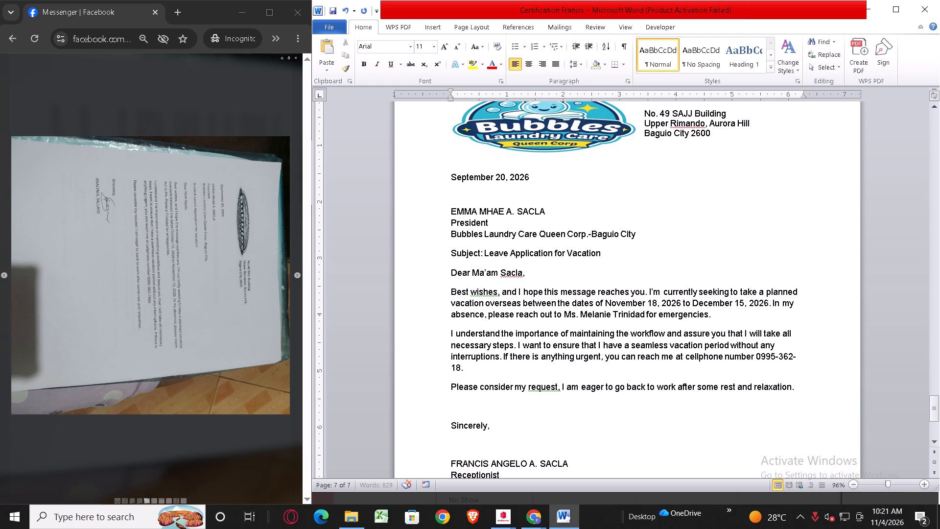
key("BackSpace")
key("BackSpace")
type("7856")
Change the comma after "Please consider my request" to an exclamation mark.
left_click(559, 382)
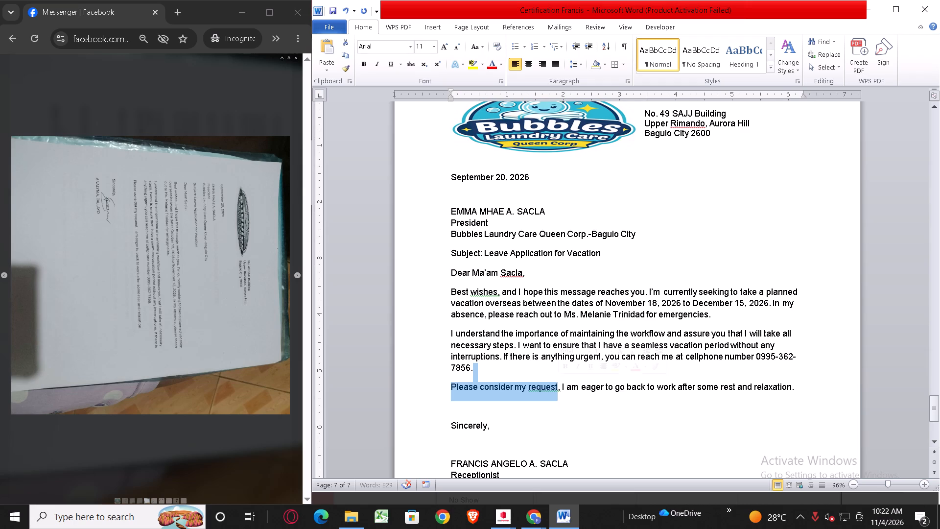
left_click(559, 396)
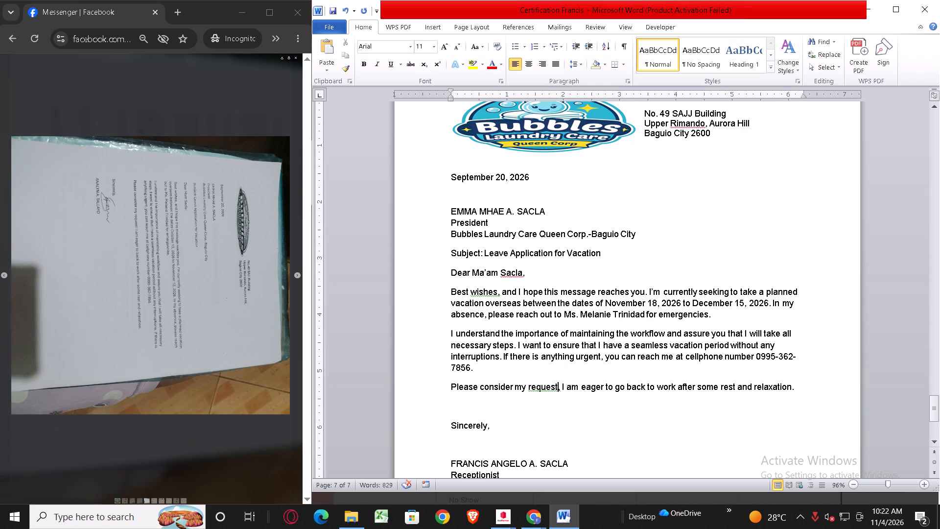
key("Right")
key("BackSpace")
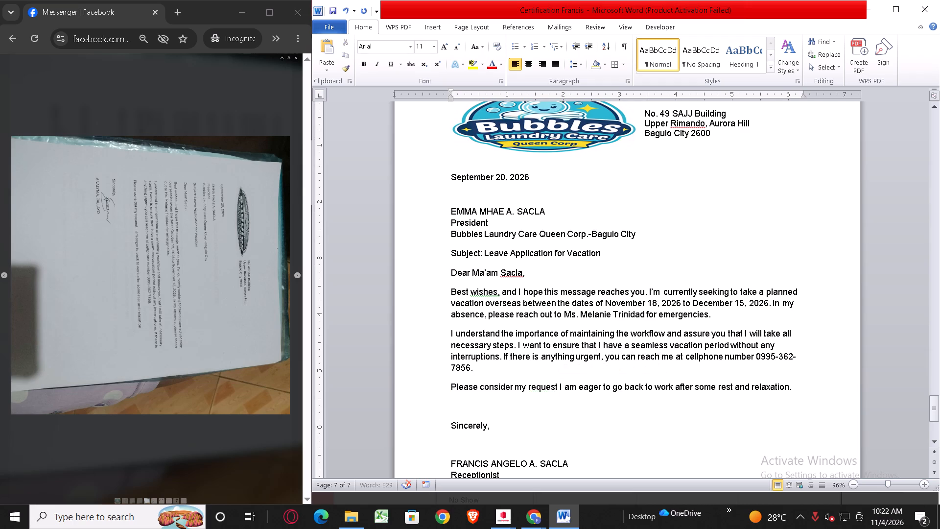
key("shift+exclam")
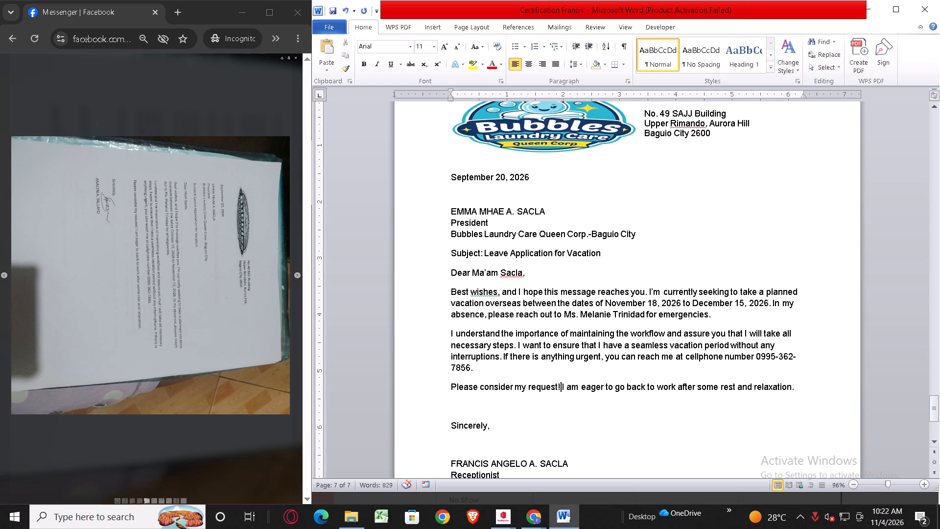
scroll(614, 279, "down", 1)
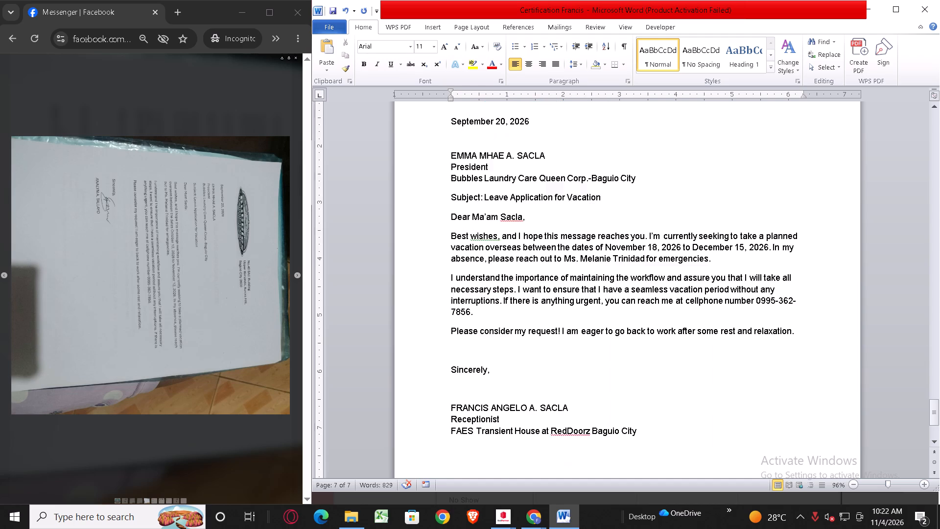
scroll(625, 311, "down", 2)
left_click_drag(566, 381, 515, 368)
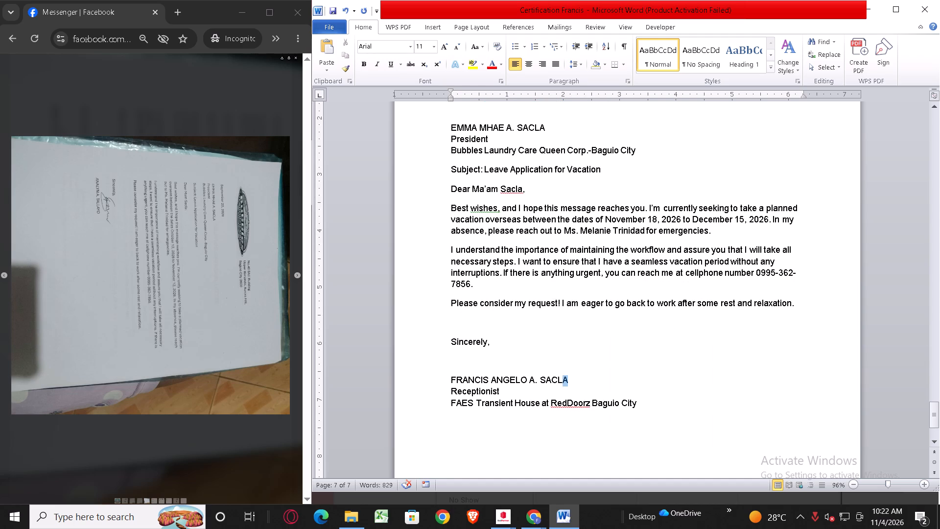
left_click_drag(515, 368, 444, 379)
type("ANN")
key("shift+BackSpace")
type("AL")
Replace the leave application letter's signature block with the employee's name, Supervisor title and company lines copied from the Vacation Approval Letter.
scroll(444, 379, "up", 9)
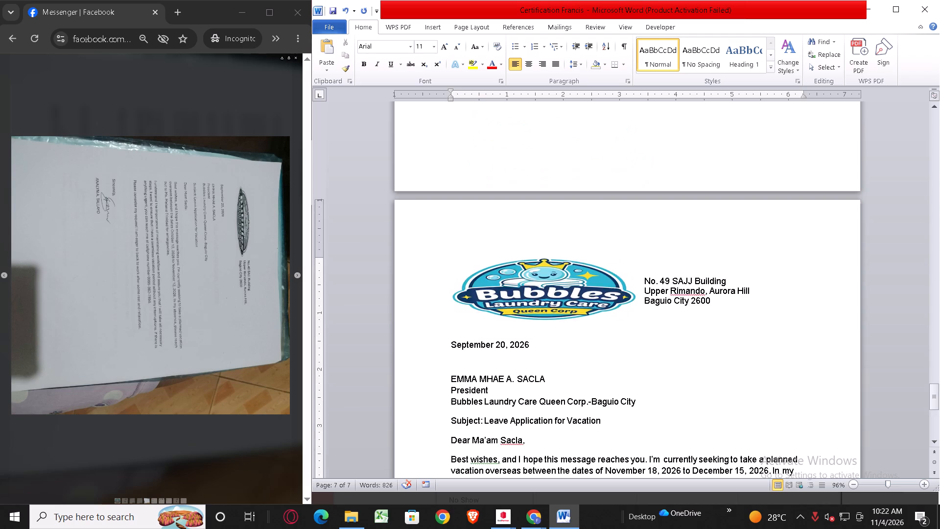
scroll(444, 379, "up", 17)
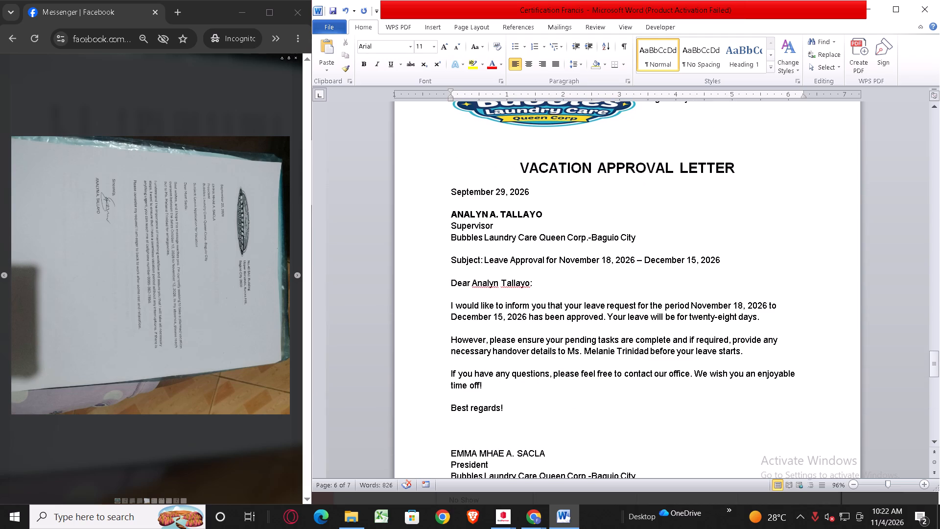
left_click_drag(451, 216, 640, 237)
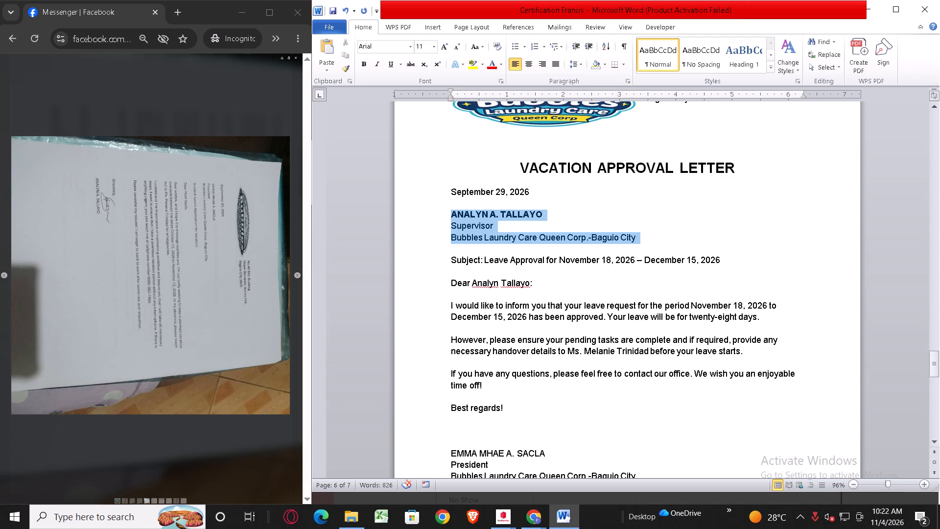
left_click_drag(640, 237, 632, 239)
key("ctrl+c")
scroll(611, 267, "down", 20)
scroll(611, 267, "down", 10)
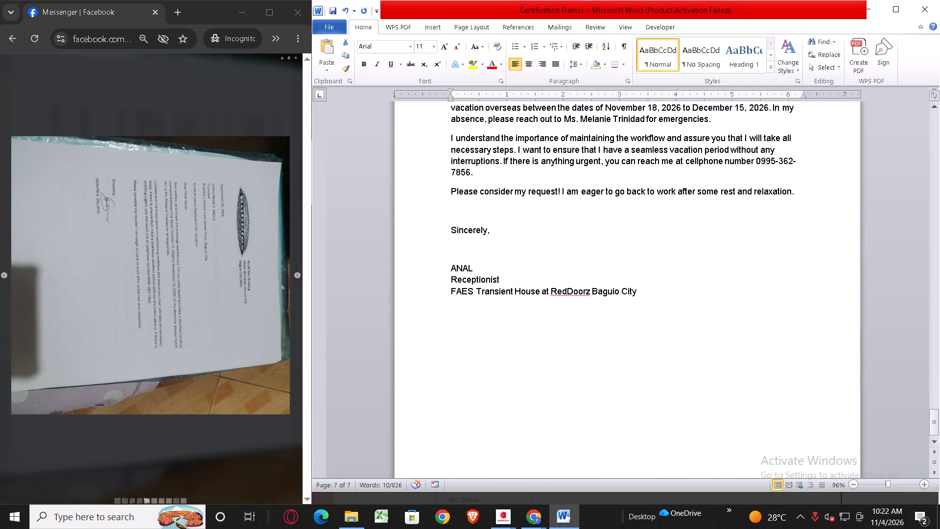
left_click_drag(450, 267, 618, 292)
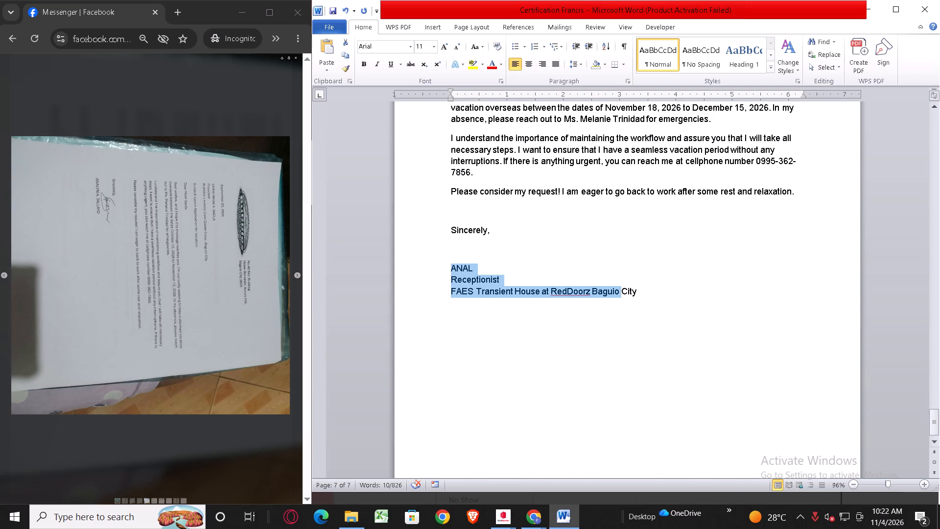
left_click_drag(618, 292, 633, 293)
left_click_drag(633, 293, 633, 294)
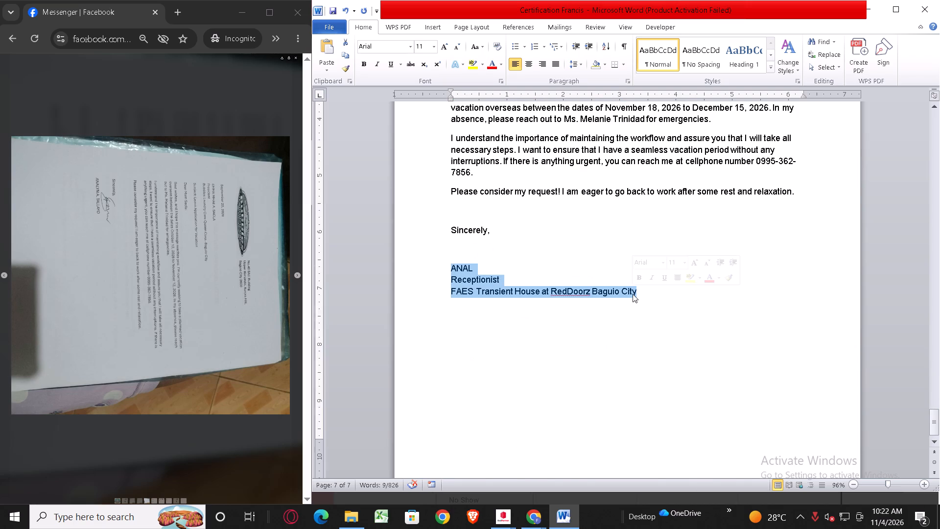
key("ctrl+v")
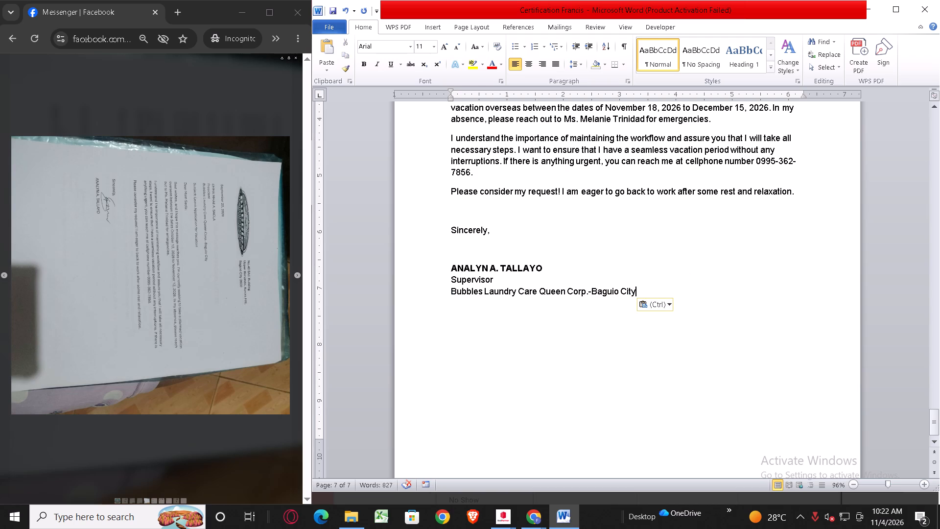
Remove the bold formatting from the employee's name in the leave application letter's signature block.
left_click_drag(542, 268, 450, 270)
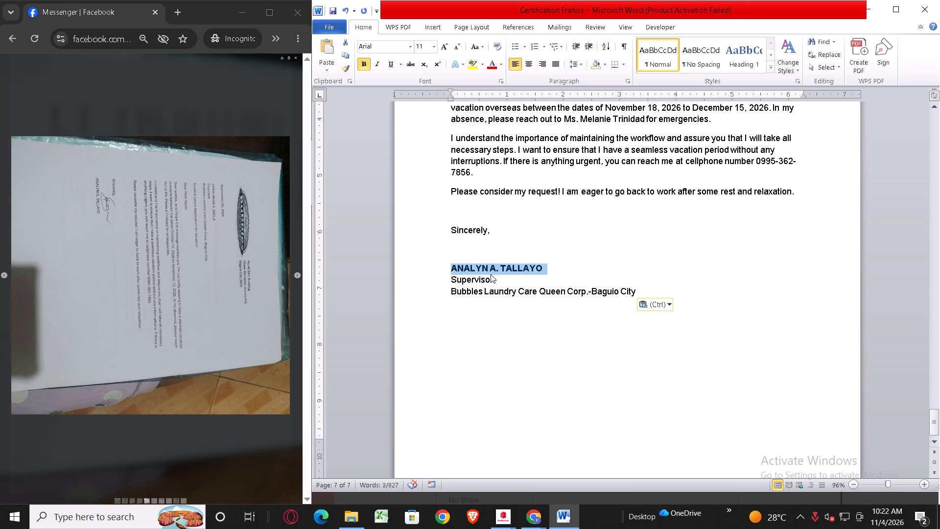
key("ctrl+b")
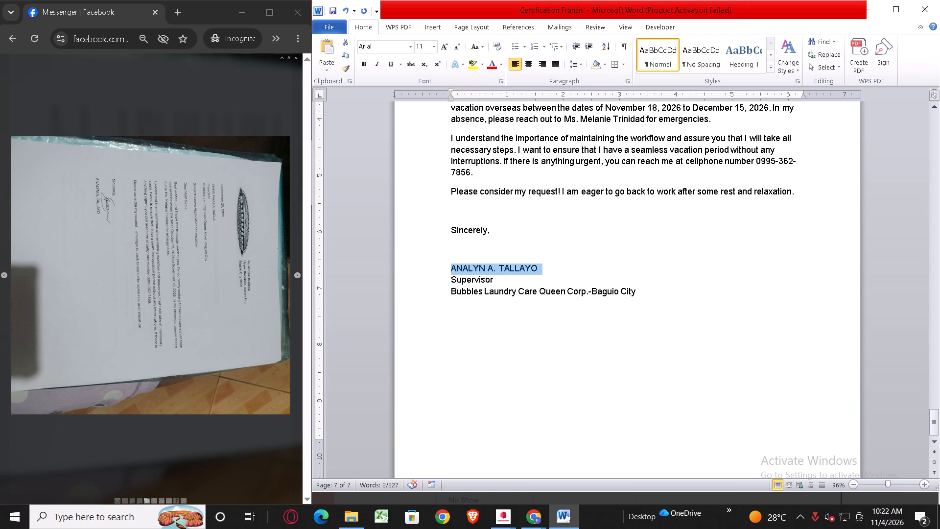
Review the finished leave application letter, Vacation Approval Letter and Certificate of Employment pages.
scroll(491, 278, "down", 2)
scroll(510, 299, "up", 8)
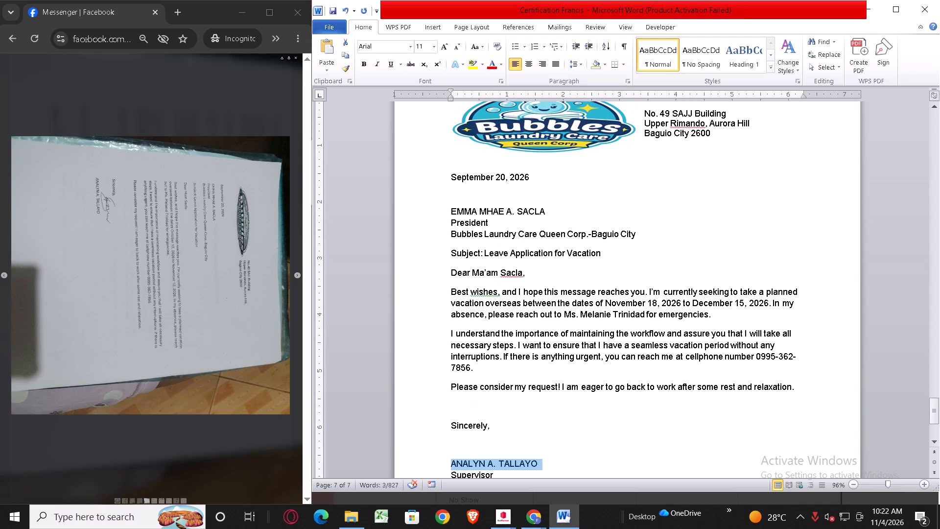
scroll(493, 300, "up", 2)
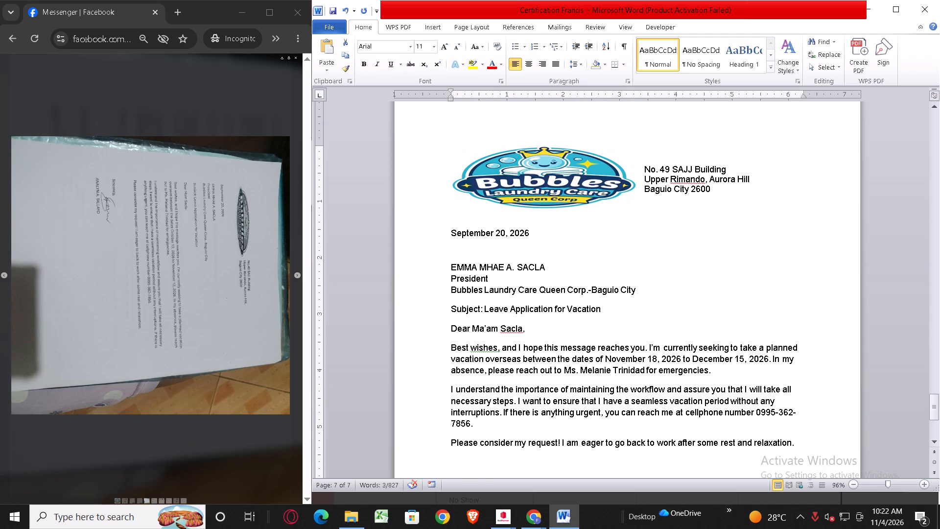
scroll(493, 300, "up", 14)
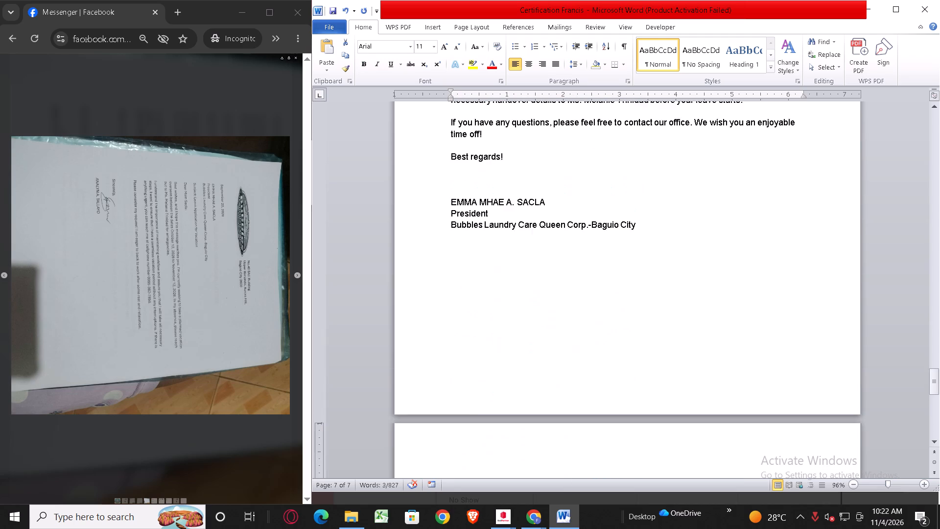
scroll(495, 304, "up", 17)
scroll(497, 304, "up", 4)
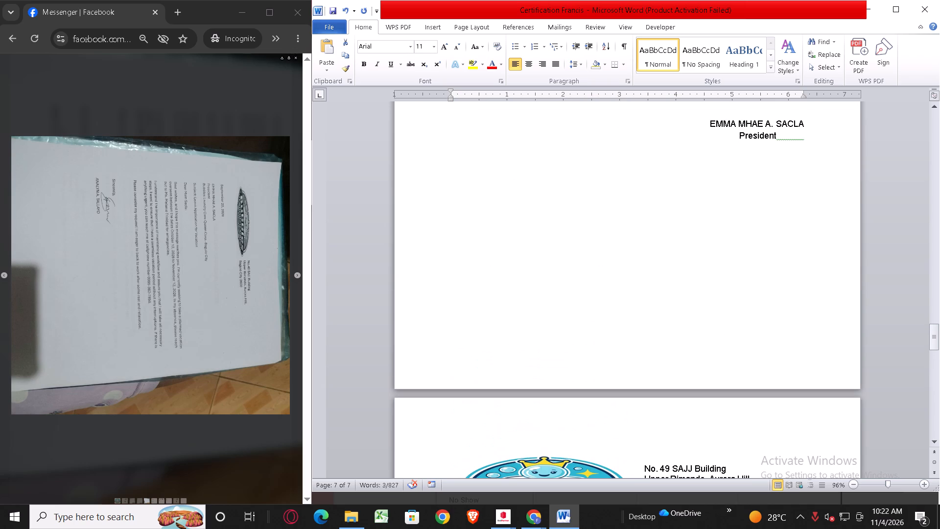
scroll(505, 304, "up", 13)
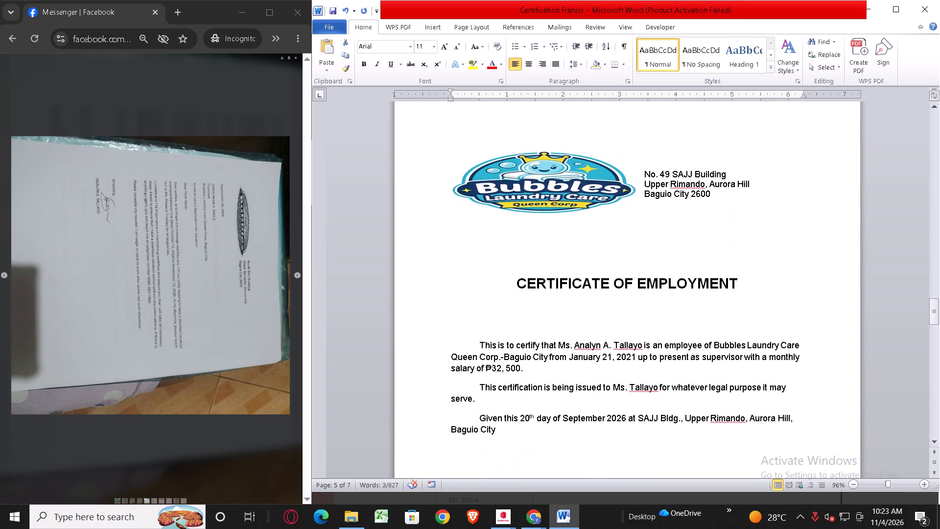
scroll(516, 305, "up", 12)
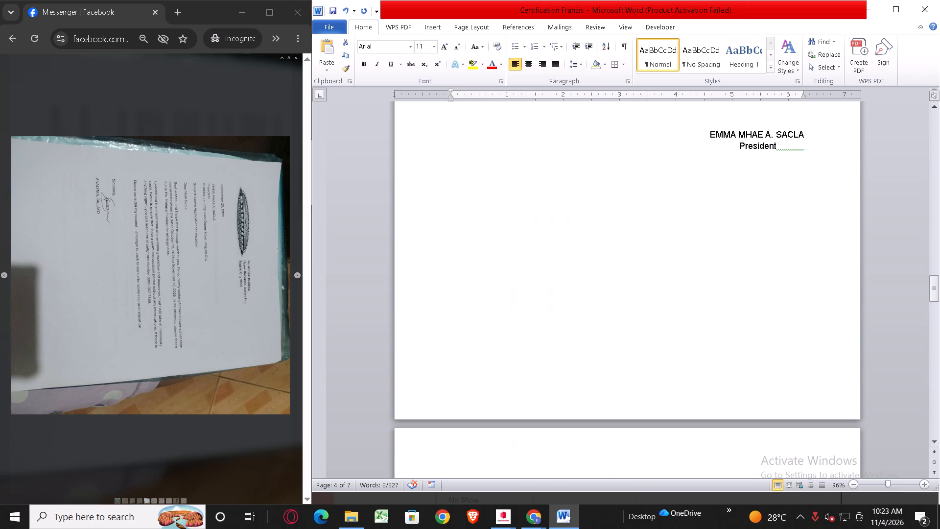
scroll(571, 444, "down", 8)
left_click(601, 392)
scroll(601, 391, "up", 5)
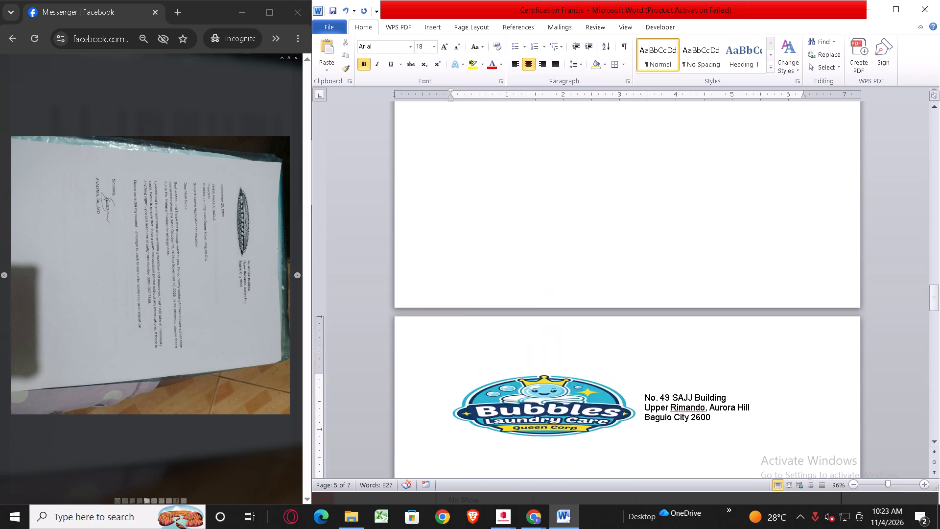
scroll(601, 391, "up", 13)
scroll(604, 385, "down", 17)
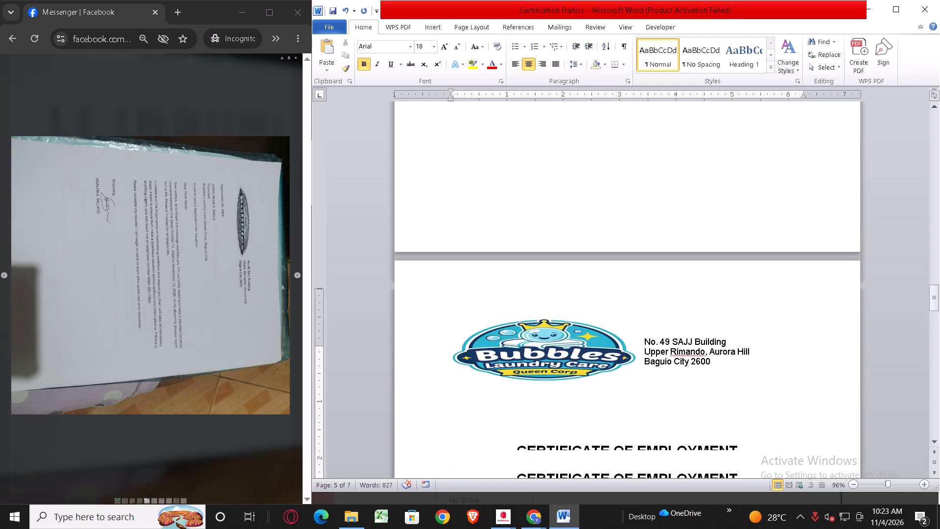
scroll(604, 382, "down", 8)
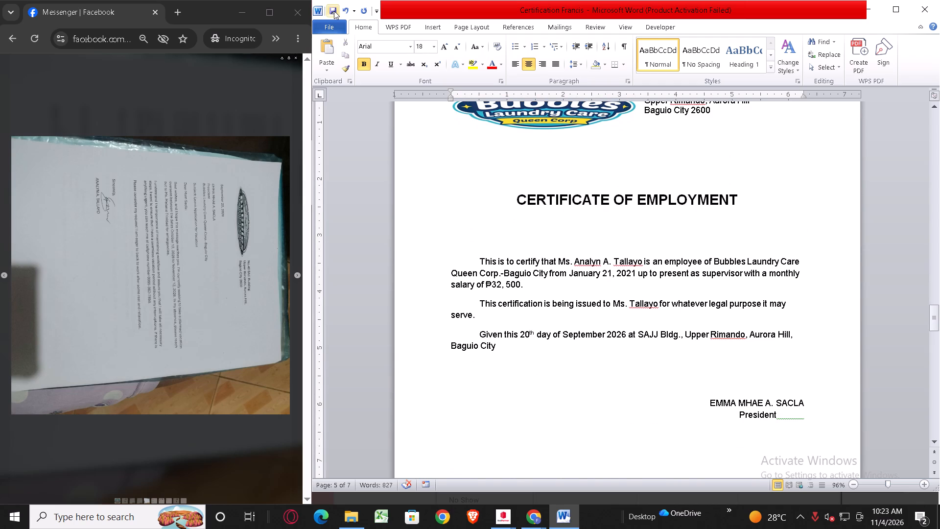
Save the document.
left_click(334, 11)
Print two copies of pages 5, 6 and 7 on the EPSON L3210 Series (Copy 2) printer.
key("ctrl+p")
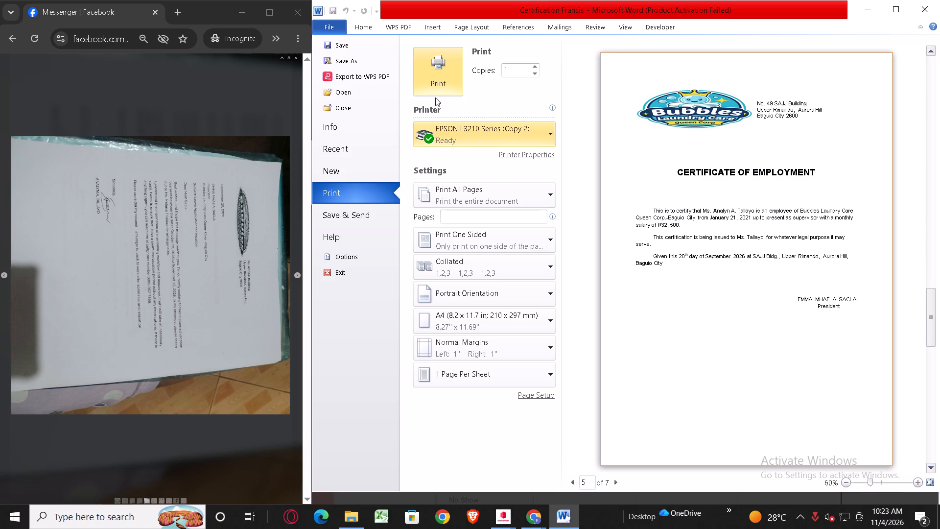
left_click(532, 67)
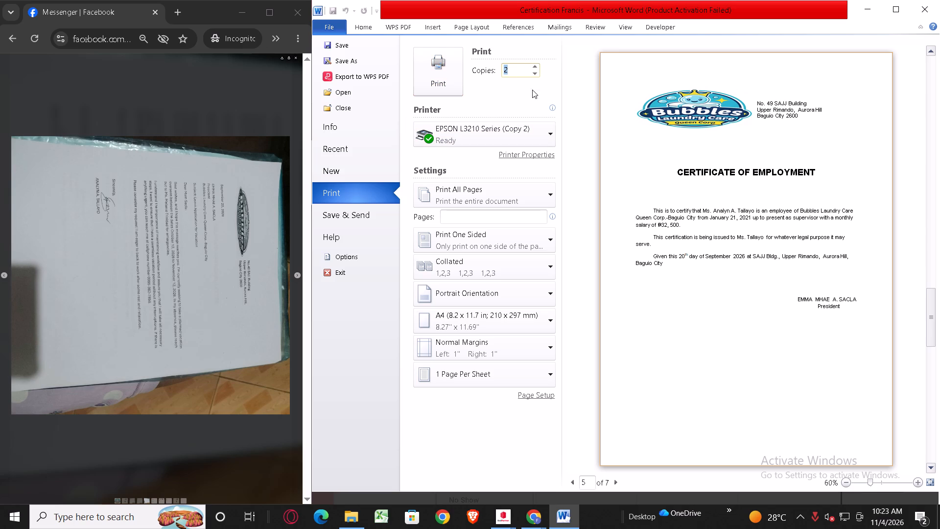
left_click(527, 212)
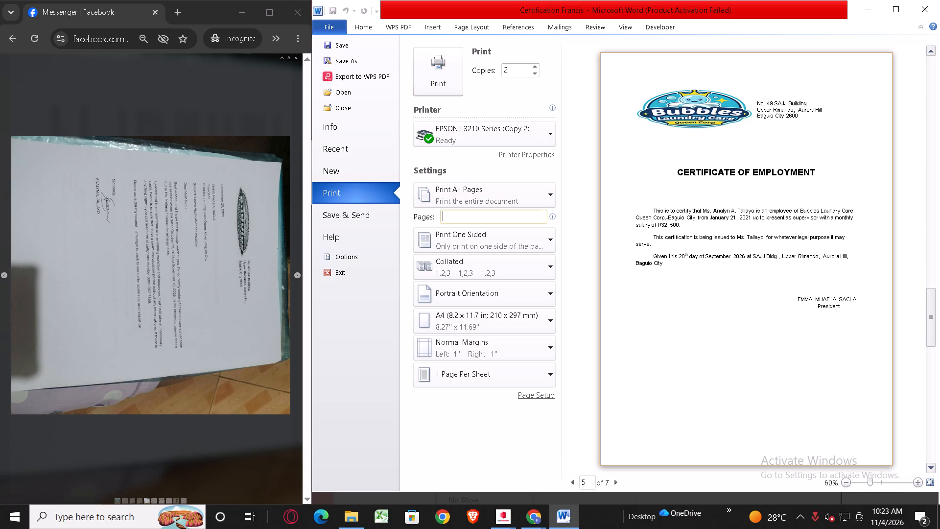
type("5,")
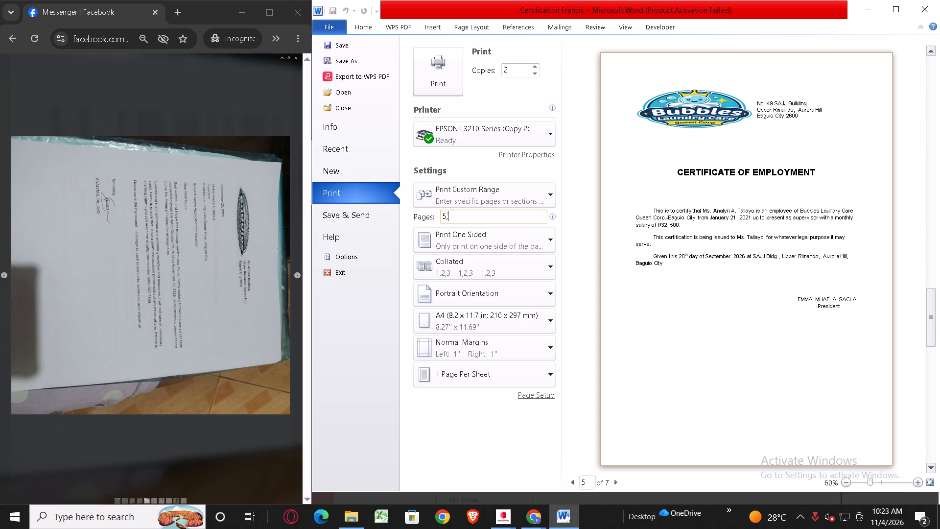
key("space")
type("6,")
key("space")
key("7")
left_click(453, 74)
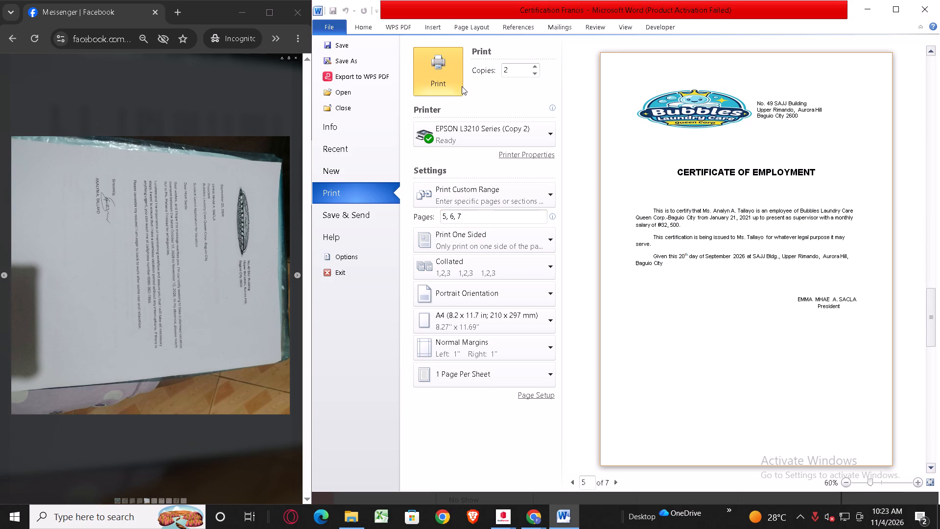
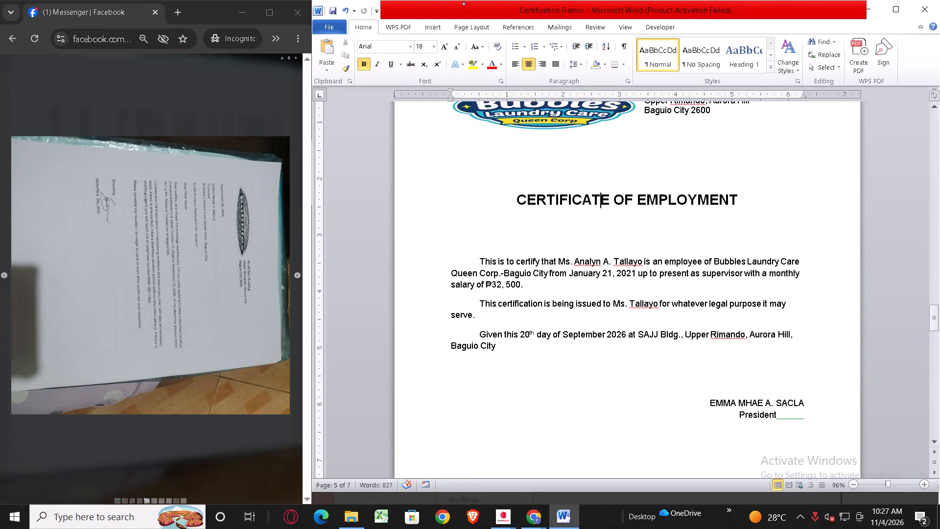
Save the Certification Francis document.
left_click(331, 10)
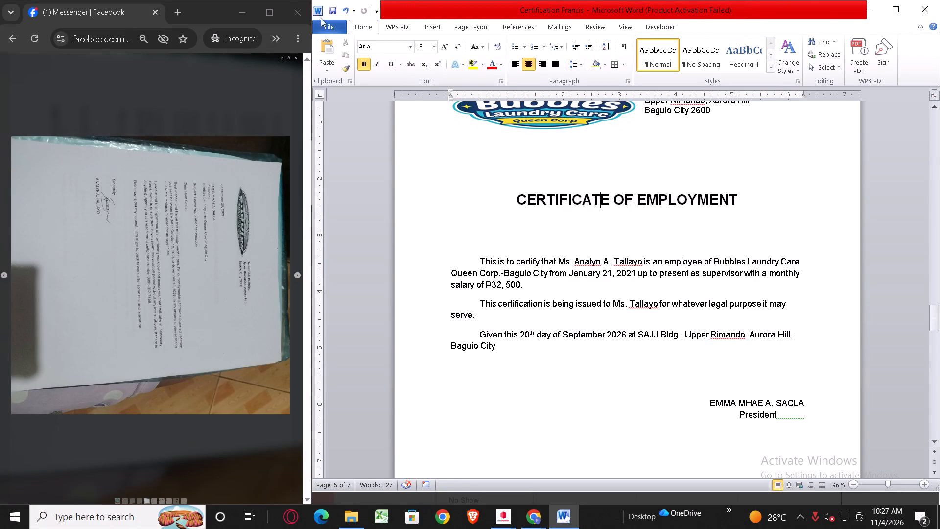
Open the Save As dialog for the Certification Francis document.
left_click(321, 21)
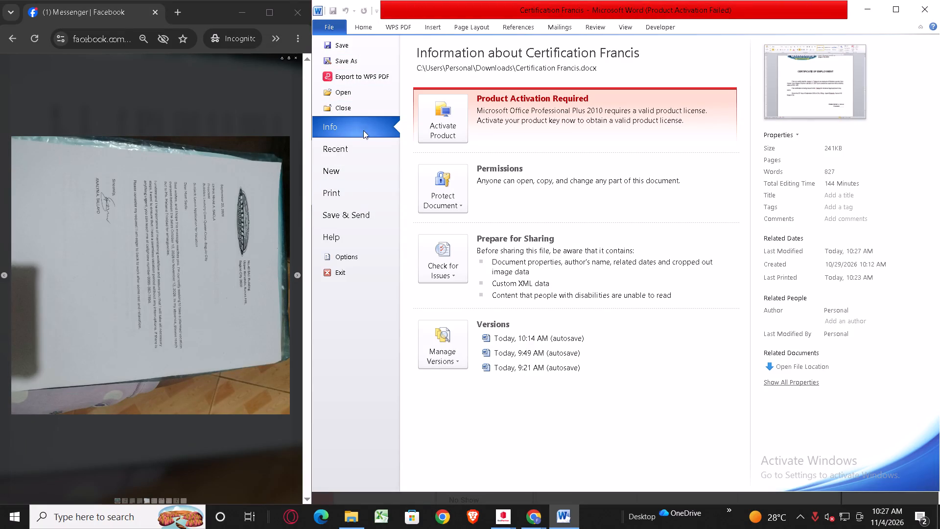
left_click(353, 60)
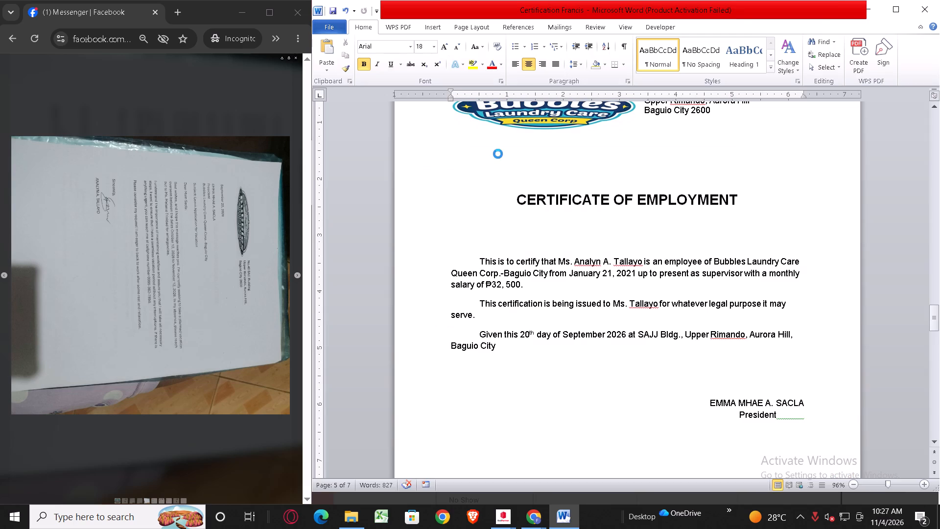
Save a copy of the document in the Downloads folder as Certification Francis & Analyn.
left_click(475, 238)
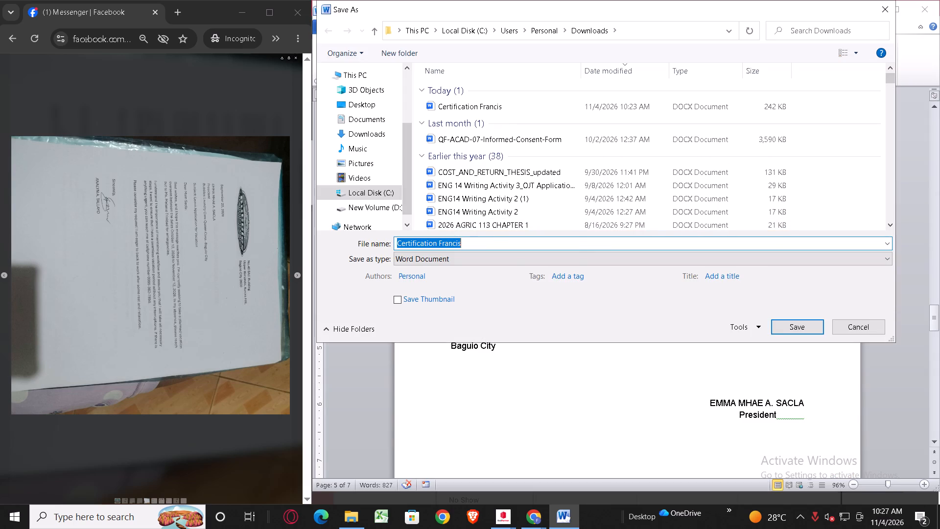
left_click(476, 247)
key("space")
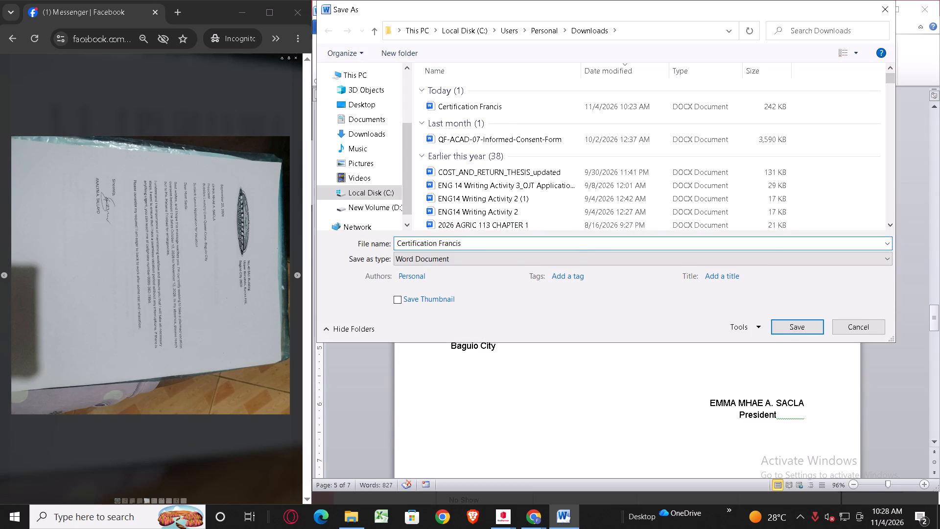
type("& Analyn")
left_click(816, 324)
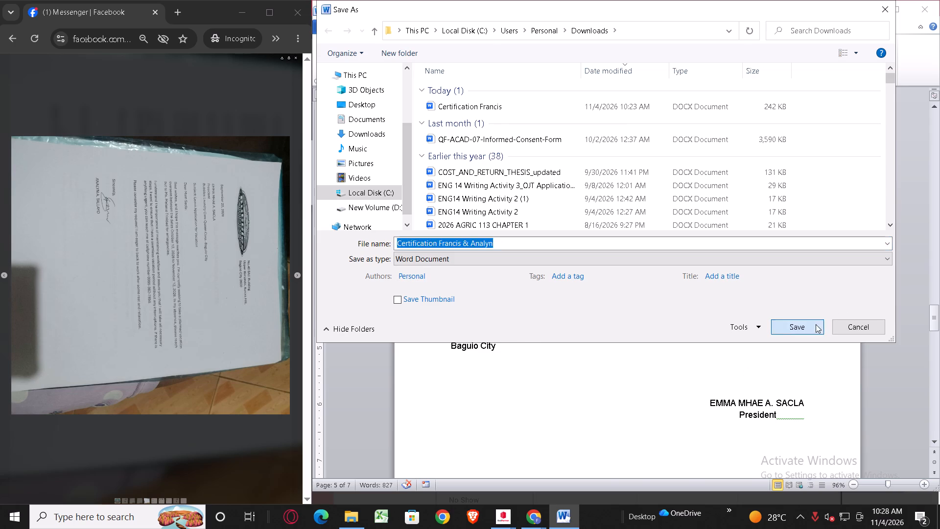
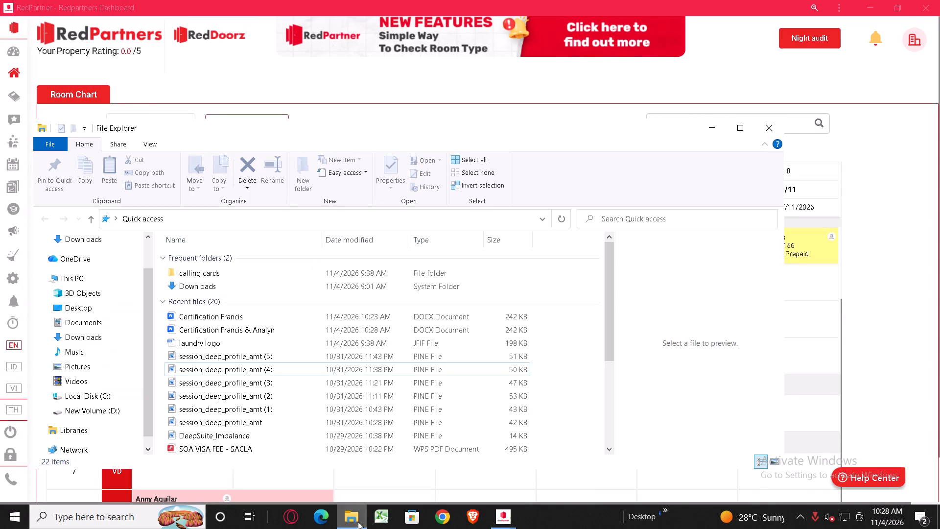
Delete the Certification Francis and Certification Francis & Analyn documents from the Downloads folder and close the folder window.
left_click(90, 335)
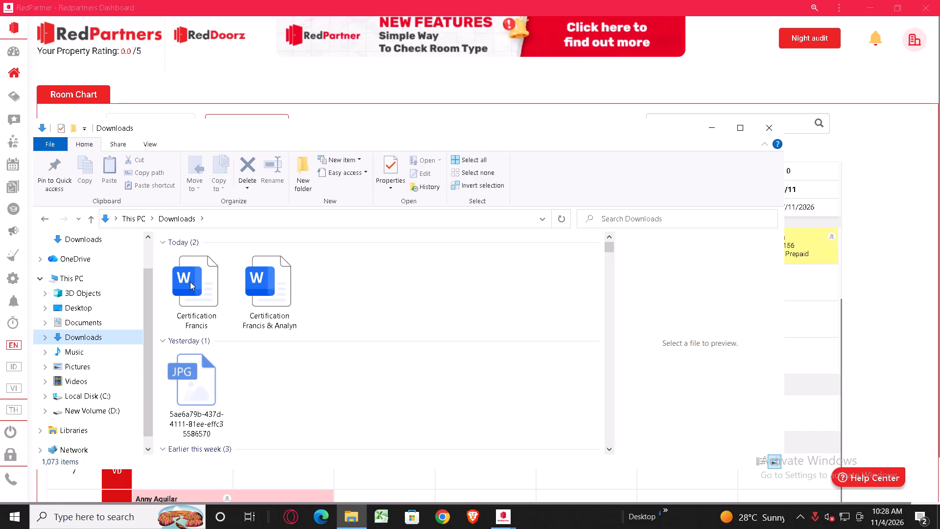
left_click_drag(326, 276, 200, 278)
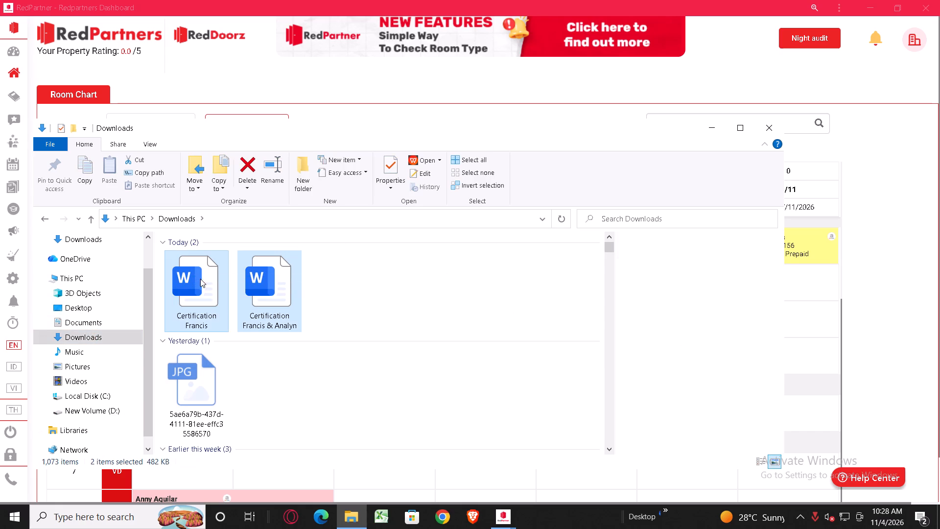
right_click(257, 286)
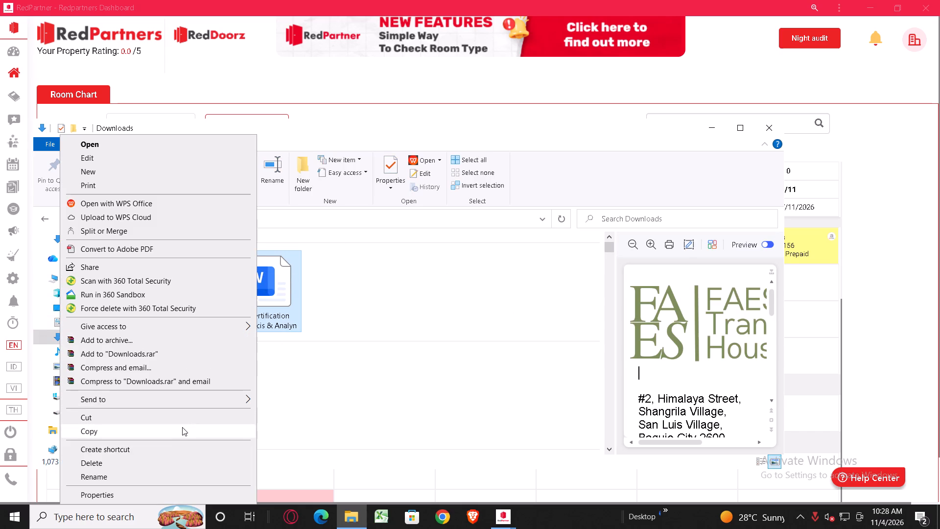
left_click(189, 464)
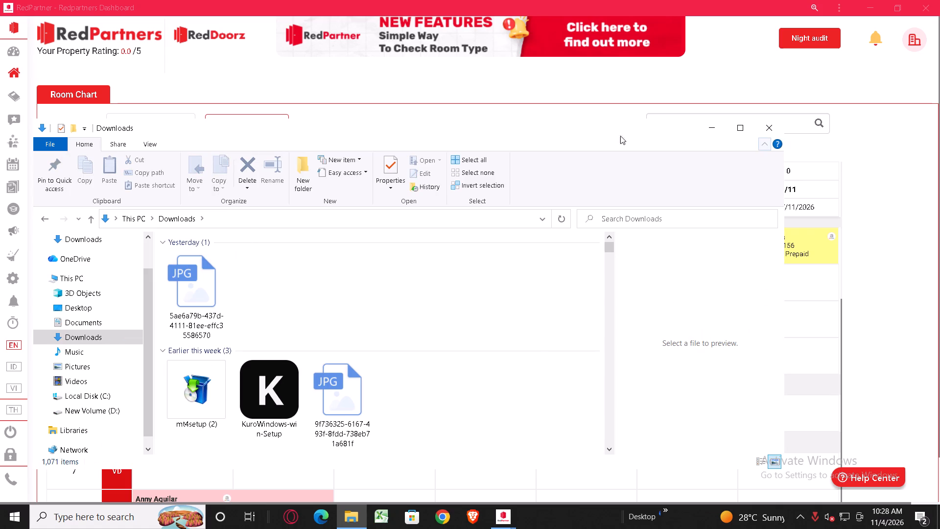
left_click(773, 120)
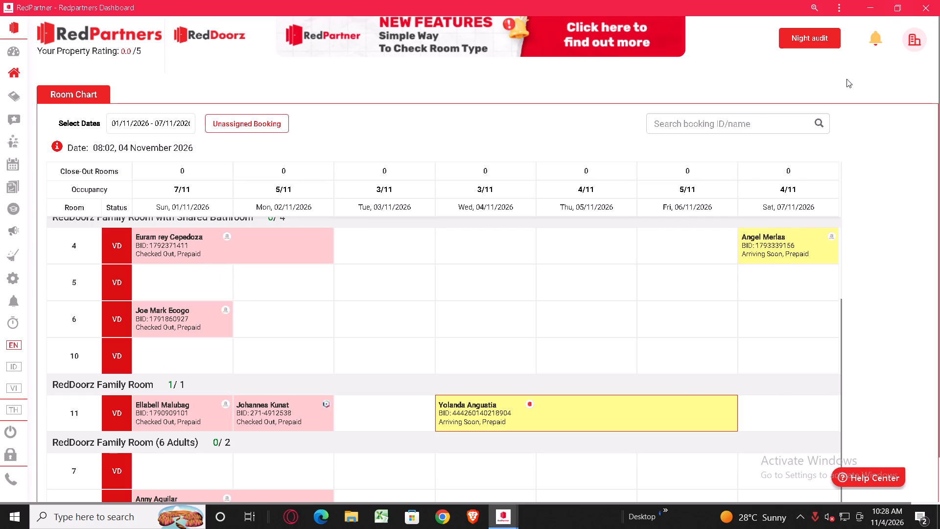
Examine the Room Chart bookings across all room types for 01/11/2026 to 07/11/2026.
scroll(687, 387, "up", 4)
scroll(687, 387, "down", 9)
scroll(687, 387, "up", 3)
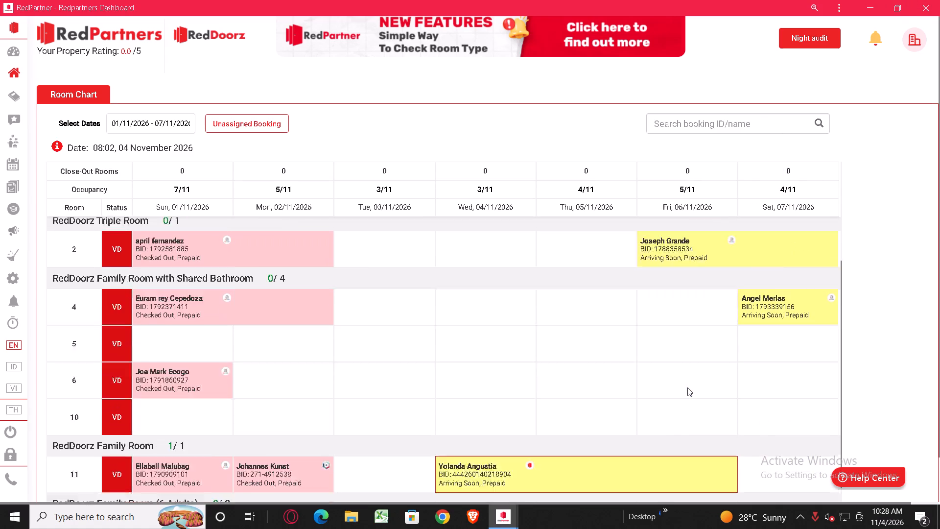
scroll(687, 387, "up", 7)
scroll(687, 387, "down", 9)
scroll(687, 387, "up", 1)
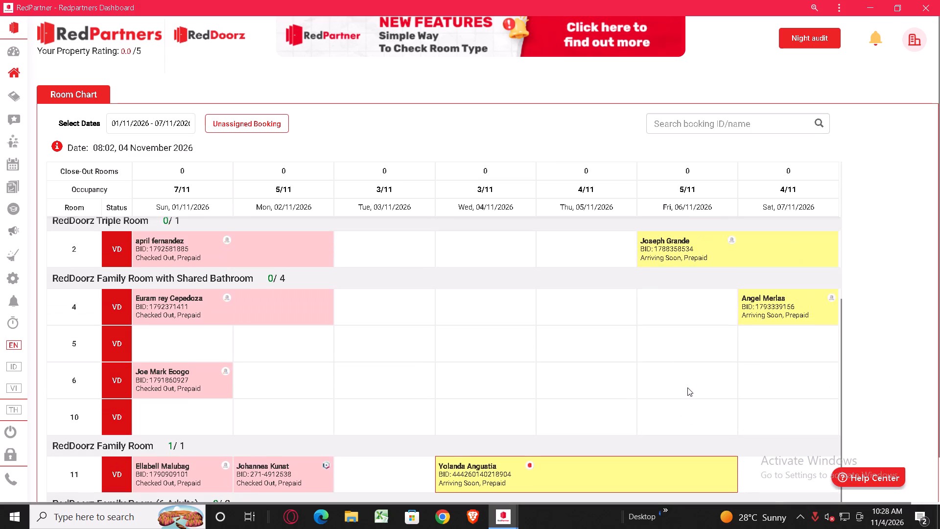
scroll(687, 387, "down", 5)
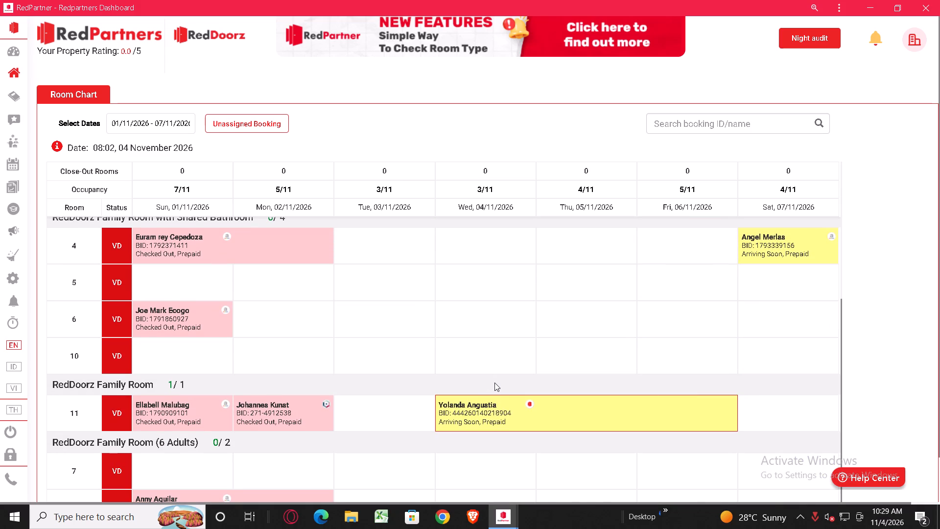
Reload the RedPartners Room Chart and examine the week's room bookings and arrivals again.
key("ctrl+r")
key("ctrl+r")
scroll(513, 354, "up", 6)
scroll(513, 353, "down", 6)
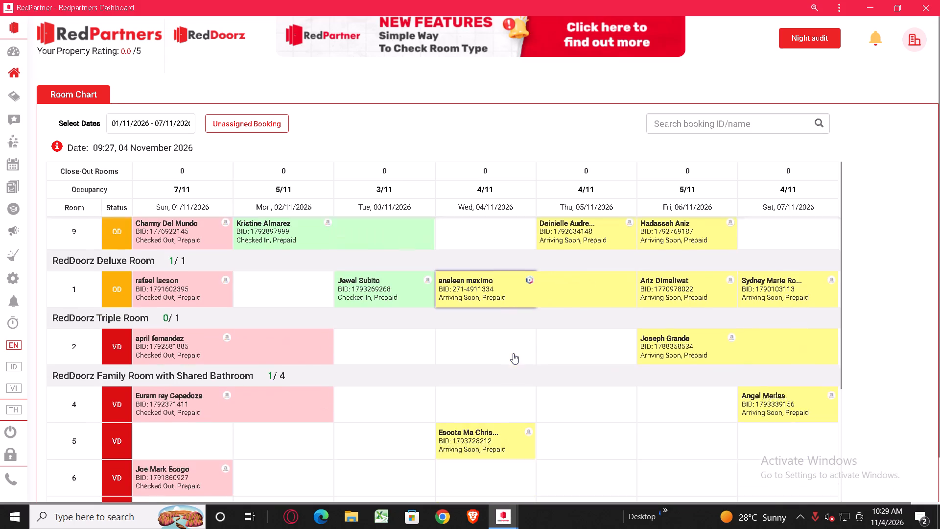
scroll(513, 350, "up", 4)
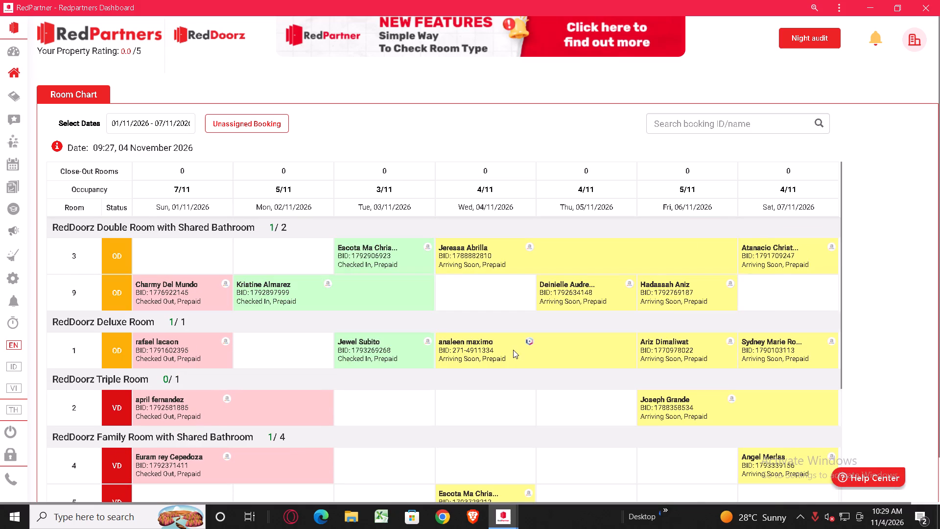
scroll(514, 349, "down", 8)
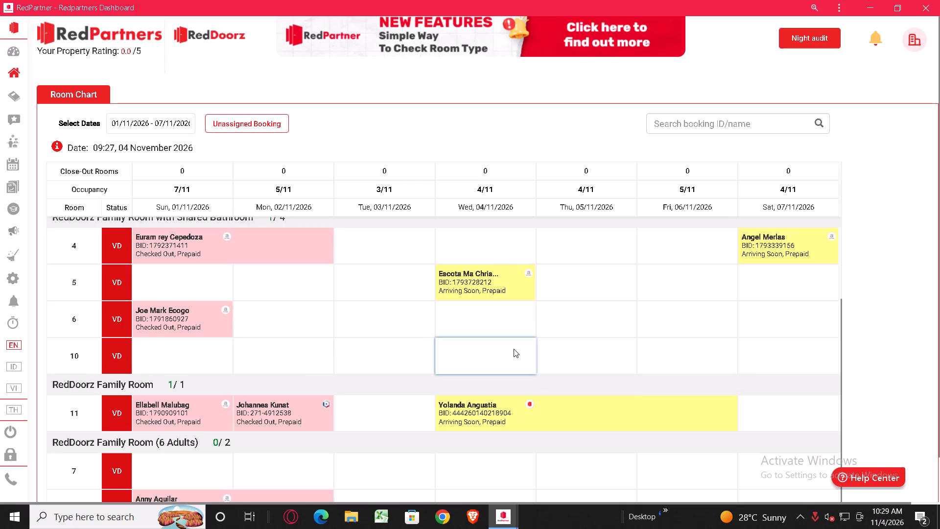
scroll(514, 349, "up", 5)
scroll(514, 349, "down", 6)
scroll(514, 349, "up", 5)
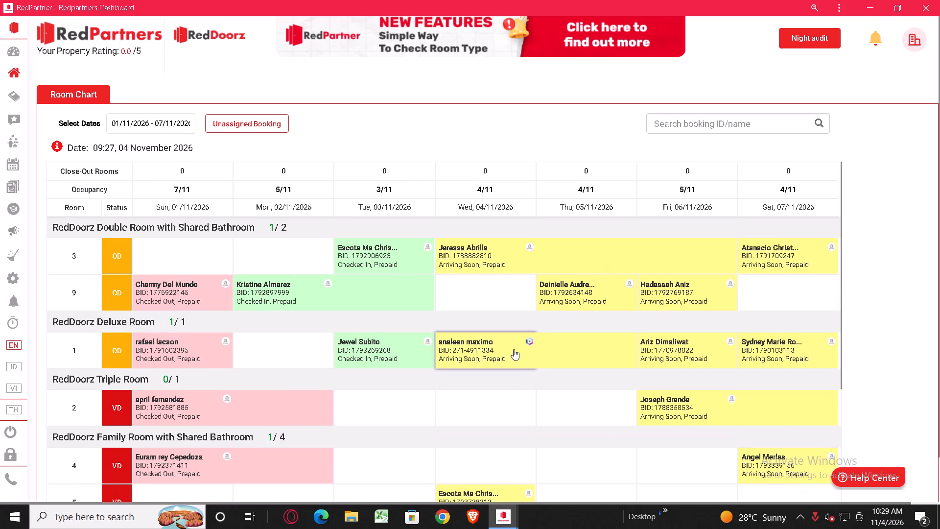